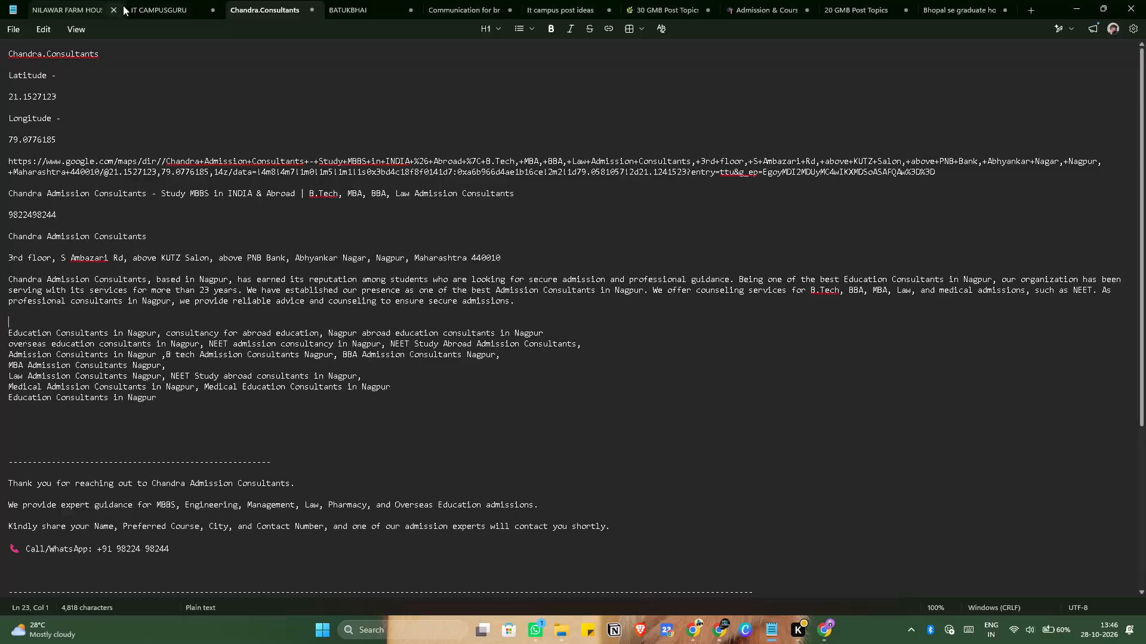
Open the NILAWAR FARM HOUSE note at its latitude and longitude entries.
click(157, 0)
click(79, 0)
scroll(386, 318, up, 5)
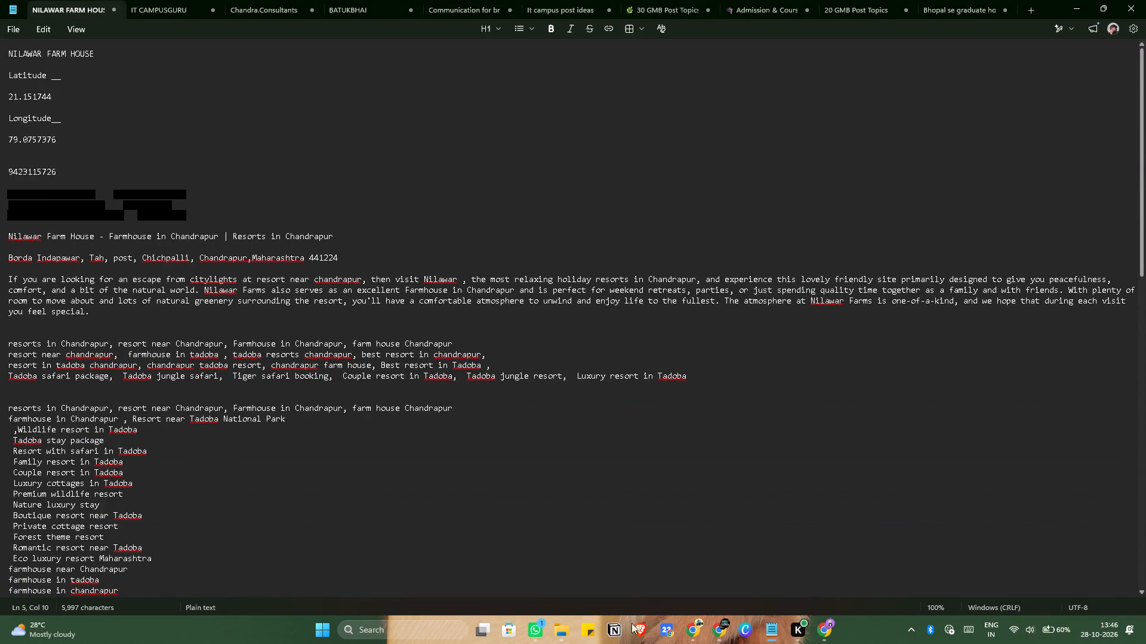
Switch to Chrome and open the Google Maps directions page from the Nilawar Farm House business listing.
click(827, 634)
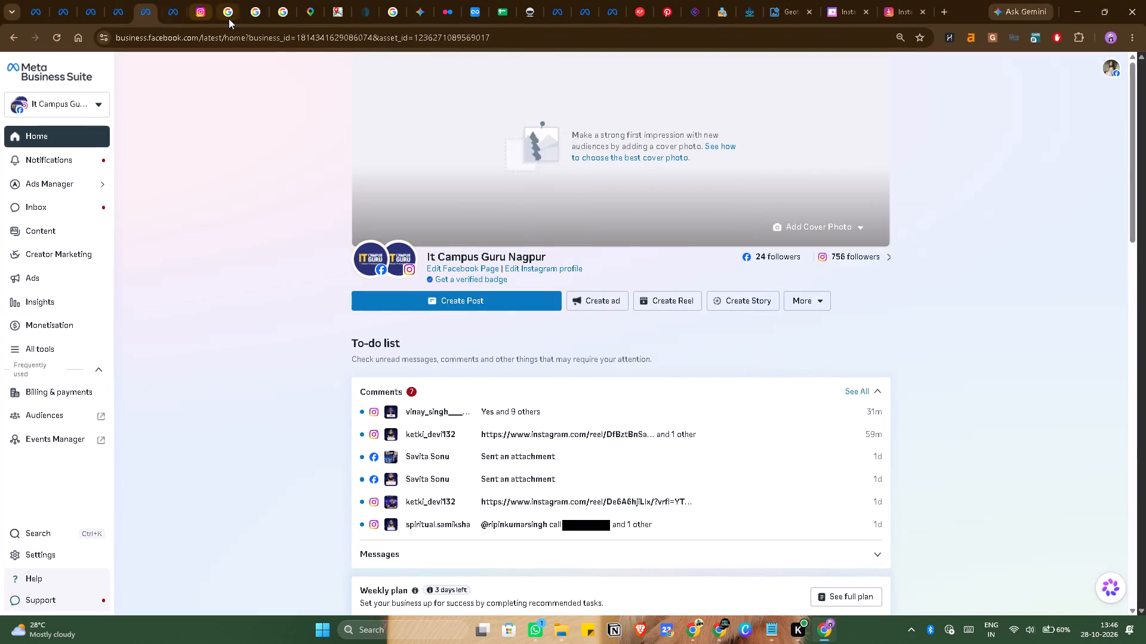
click(230, 18)
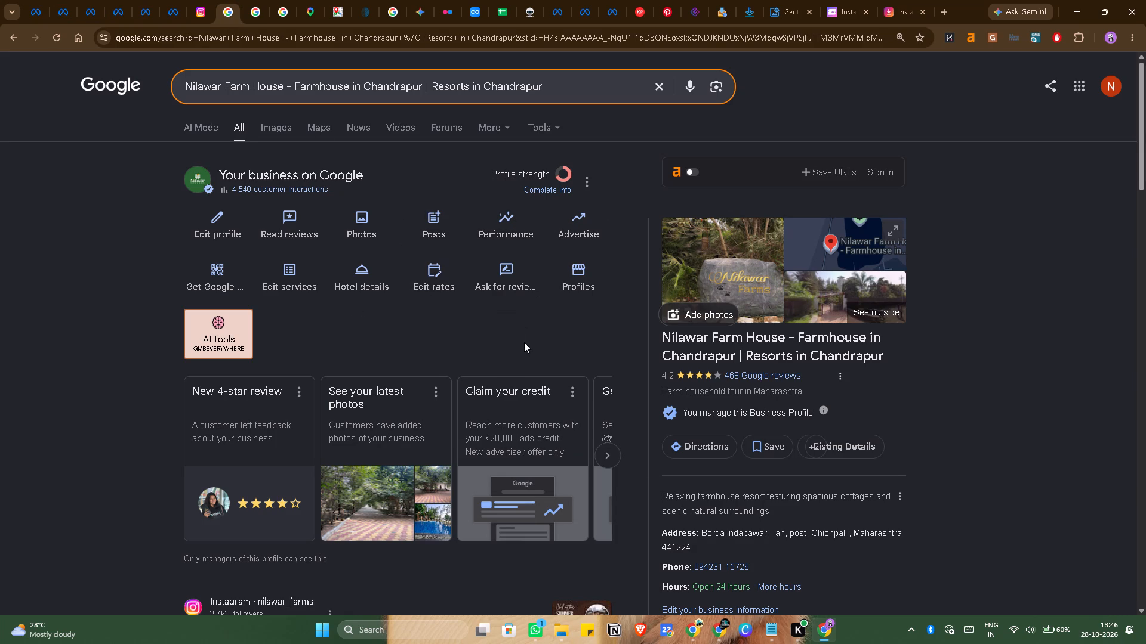
scroll(526, 349, down, 3)
click(712, 321)
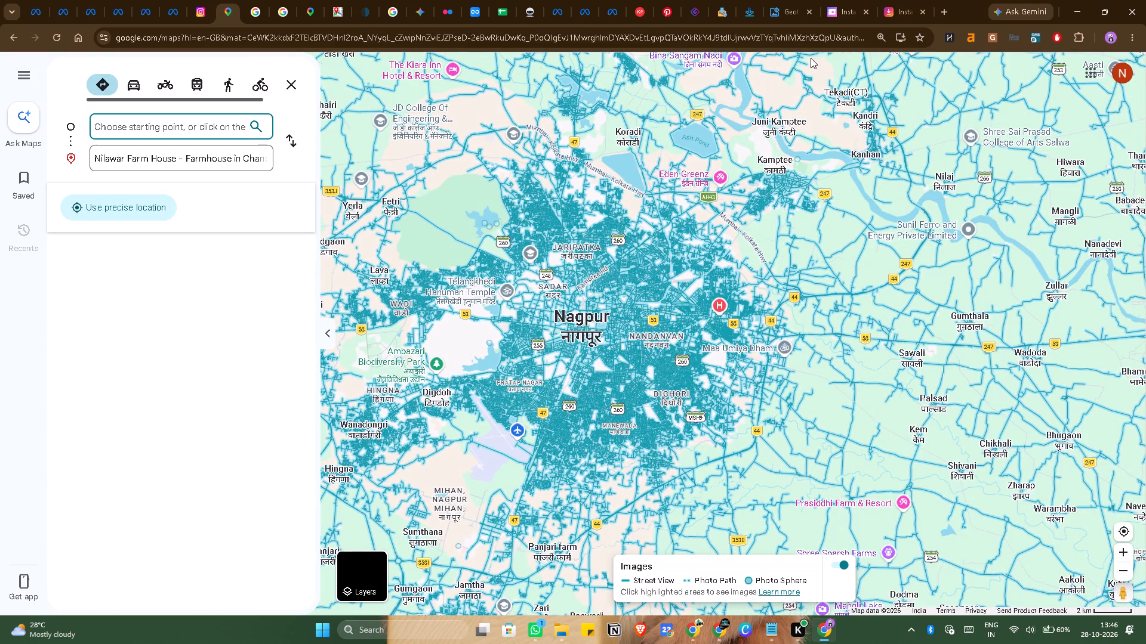
Copy the coordinates 21.1420145,79.0836666 from the web address of the directions page.
click(820, 38)
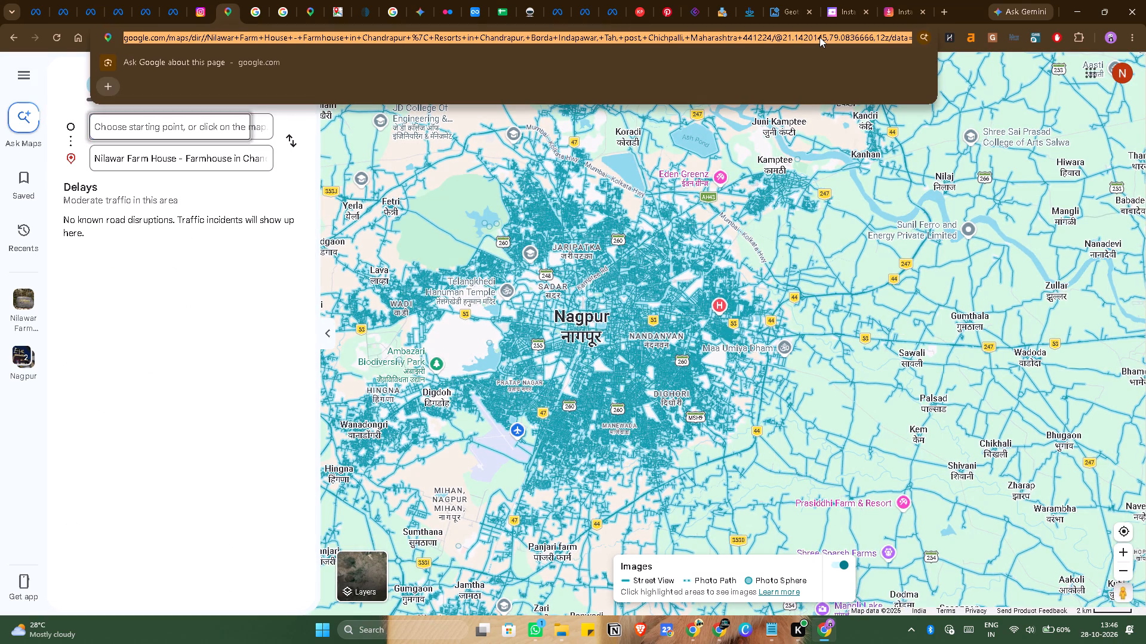
click(815, 34)
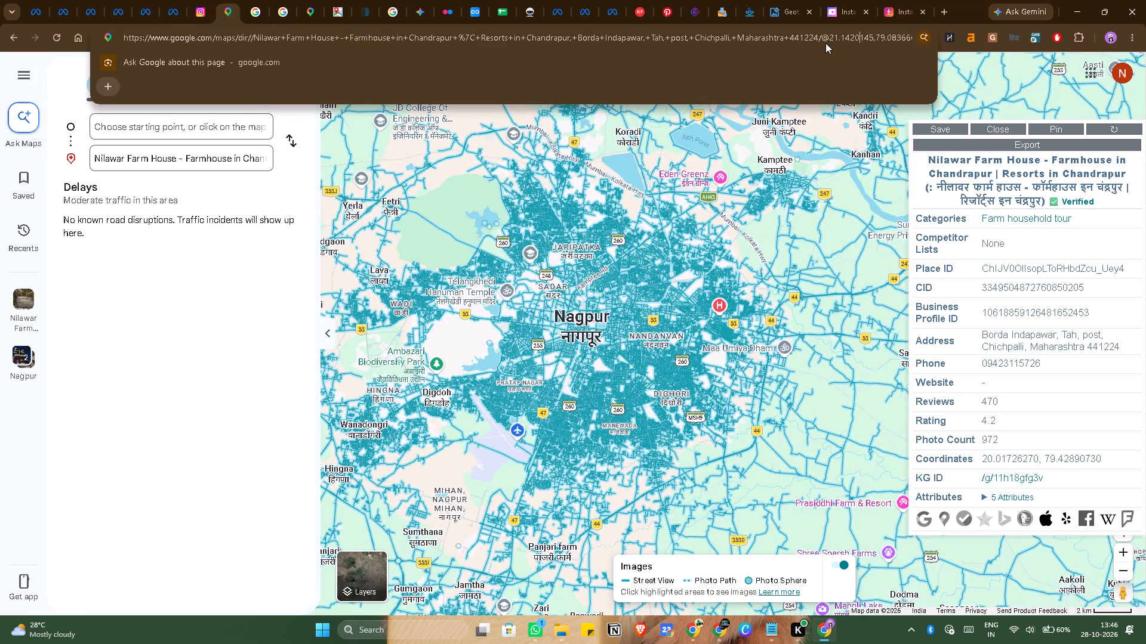
drag(831, 37, 840, 37)
drag(840, 37, 913, 41)
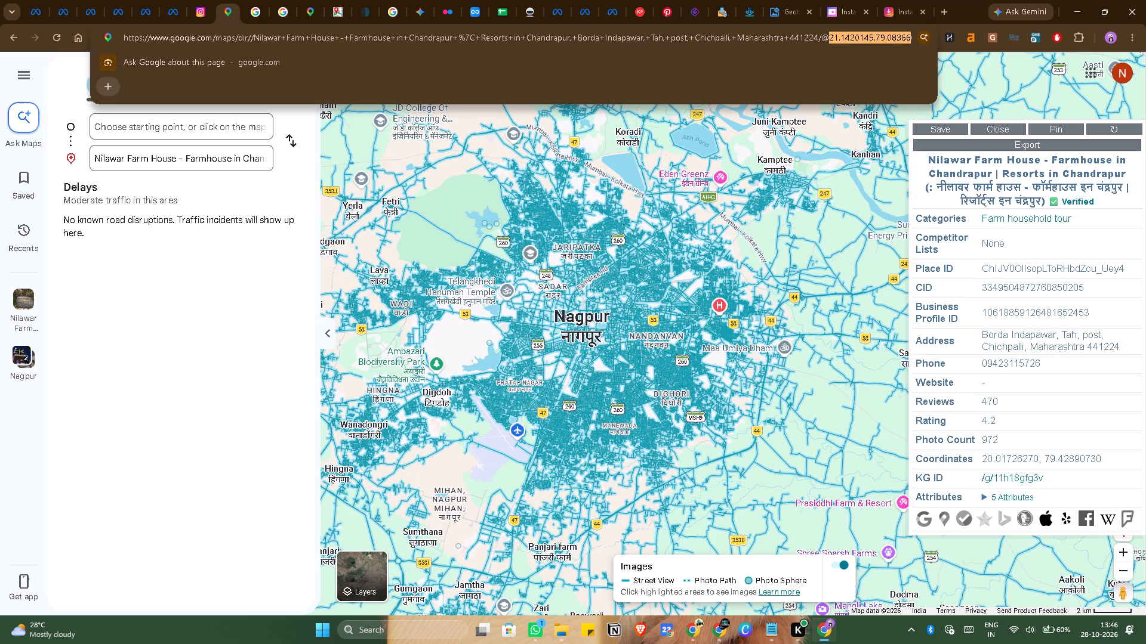
drag(913, 41, 898, 33)
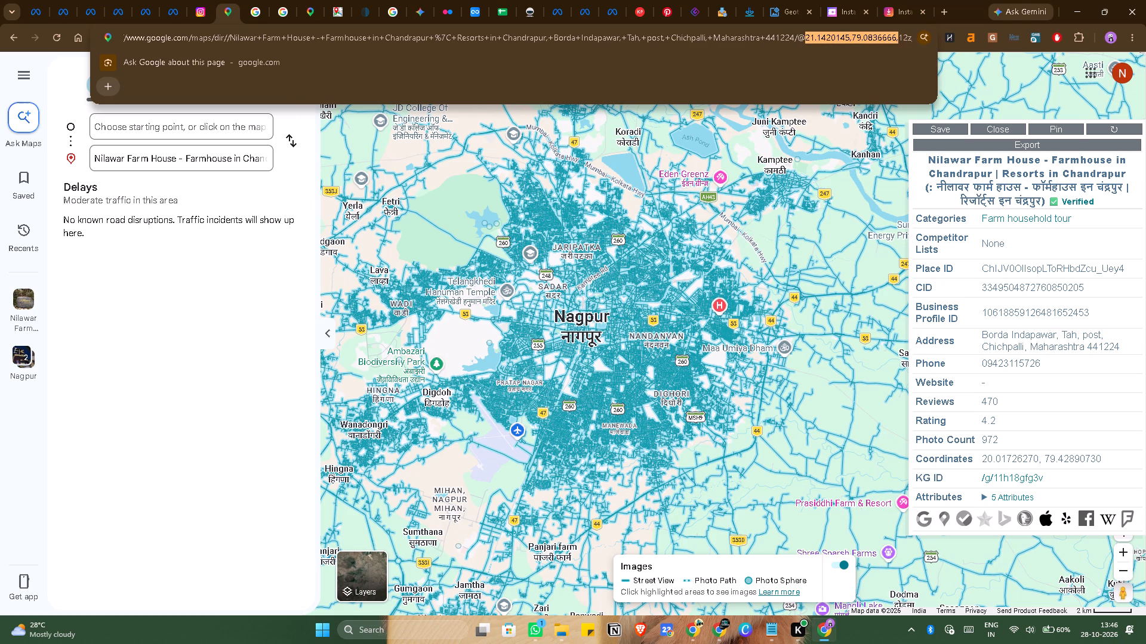
drag(898, 33, 895, 32)
key(ctrl+c)
click(775, 638)
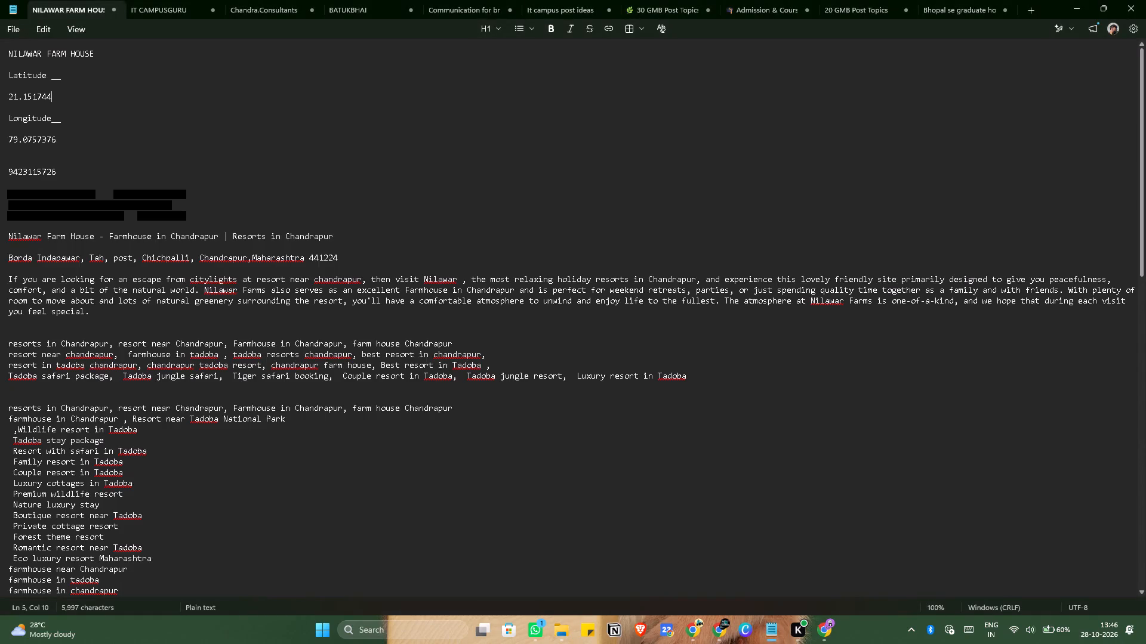
key(space)
key(space)
key(space)
key(ctrl+v)
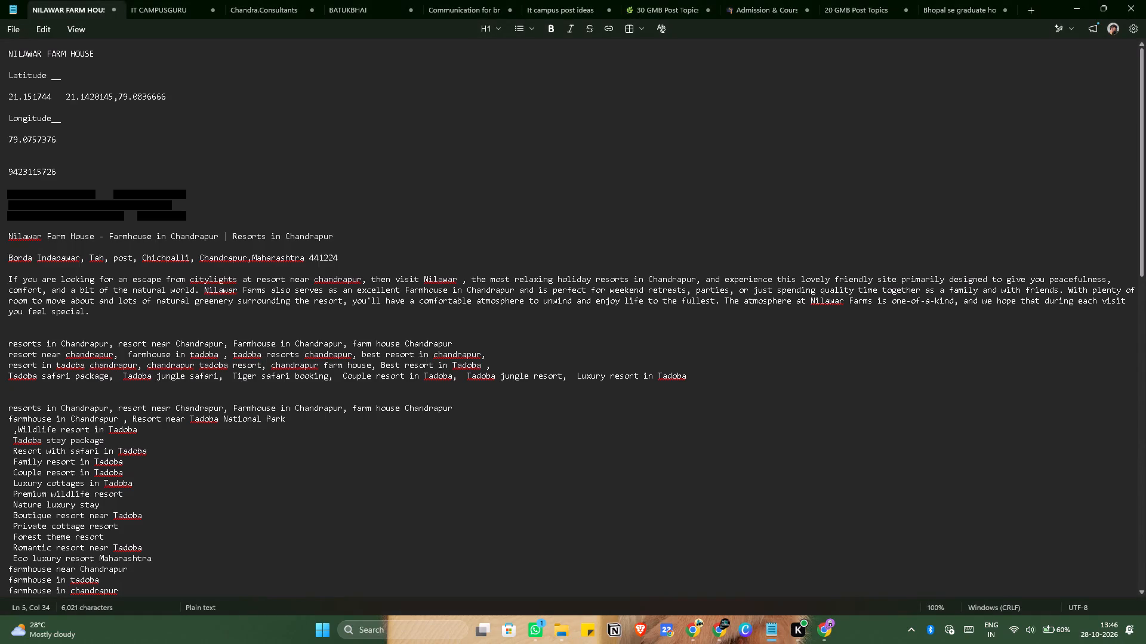
click(65, 95)
key(BackSpace)
key(BackSpace)
key(BackSpace)
key(BackSpace)
key(BackSpace)
key(BackSpace)
key(BackSpace)
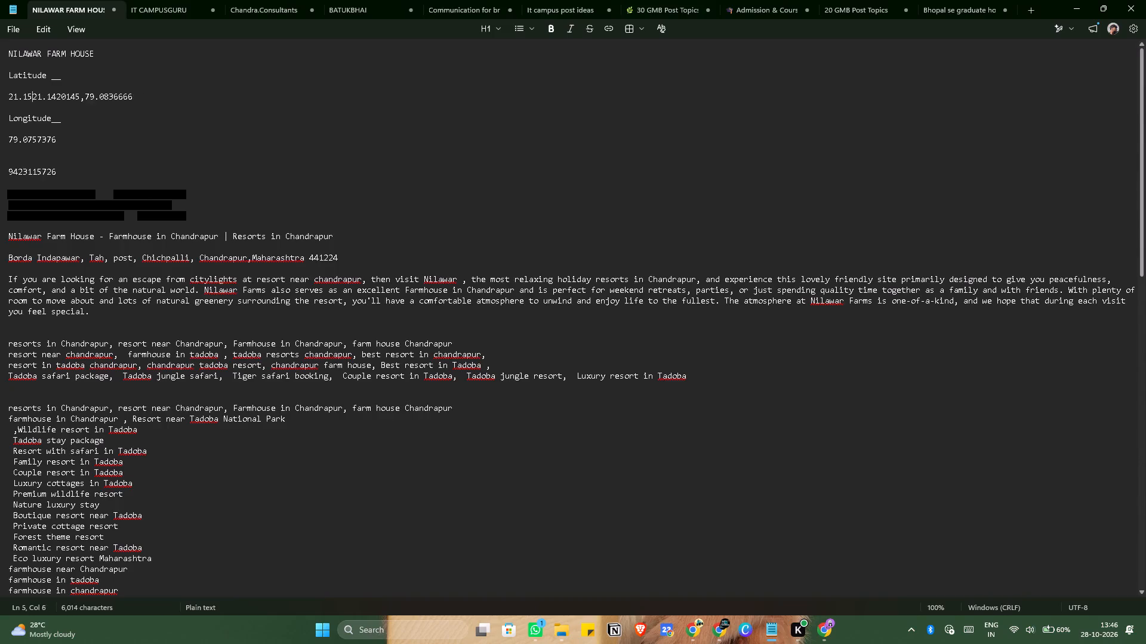
key(BackSpace)
key(BackSpace)
key(BackSpace)
key(BackSpace)
key(BackSpace)
Move 79.0836666 from the latitude line to the longitude line, replacing the old longitude value.
drag(61, 94, 60, 94)
drag(60, 94, 109, 95)
key(ctrl+c)
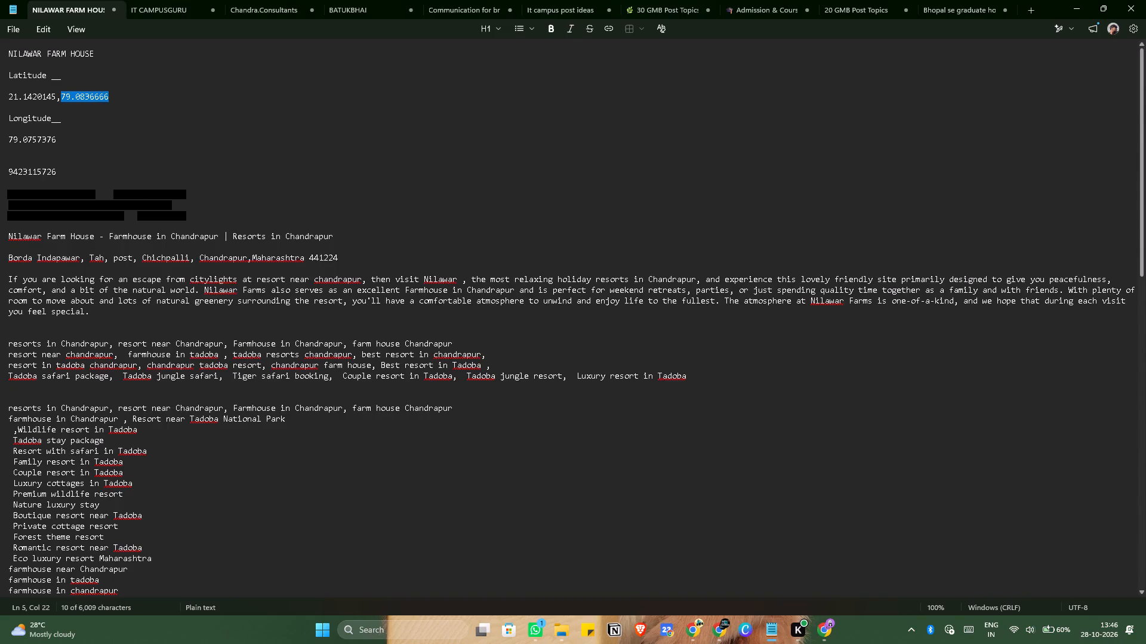
key(ctrl+x)
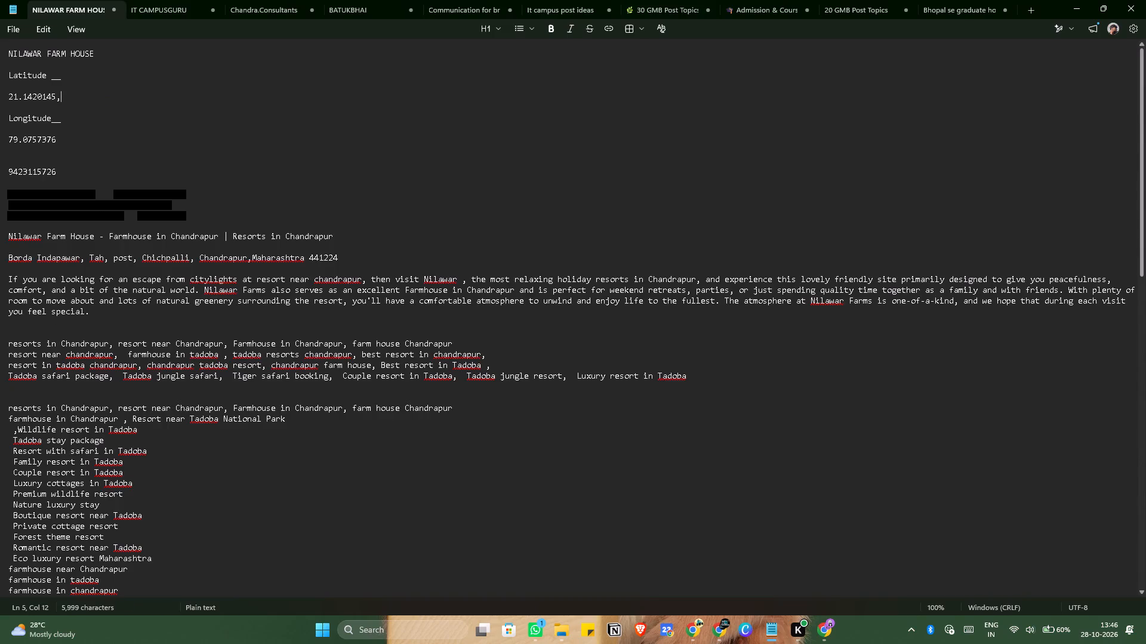
triple_click(53, 138)
key(ctrl+v)
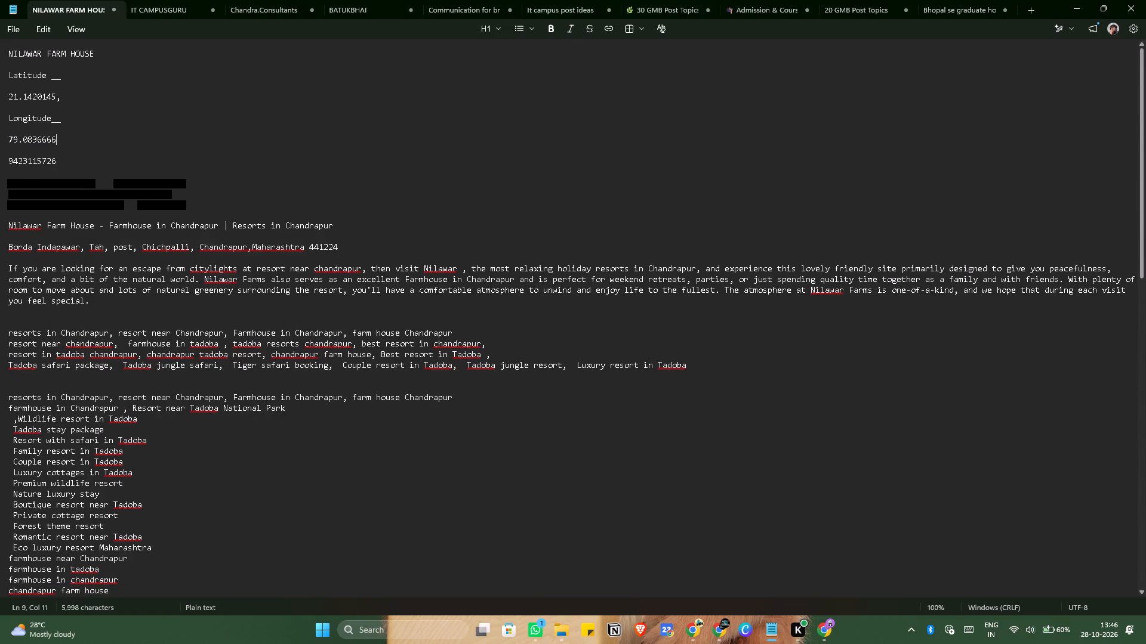
Remove the trailing comma from the latitude so that it reads 21.1420145.
click(65, 99)
key(BackSpace)
key(BackSpace)
key(5)
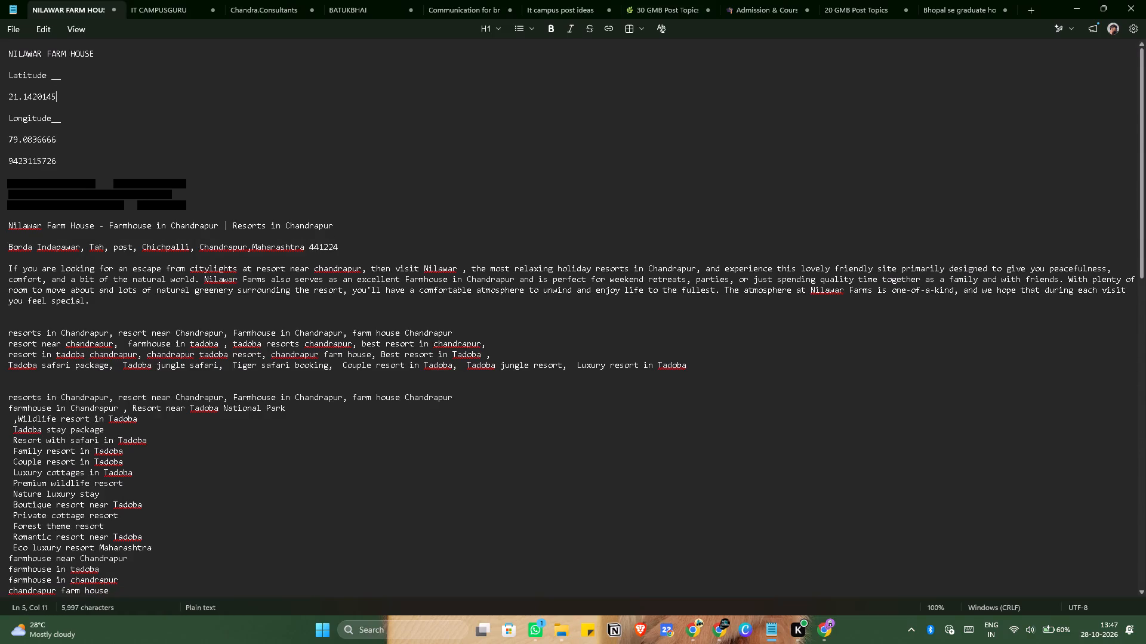
Insert a blank line between the longitude and the phone number.
click(84, 152)
key(Return)
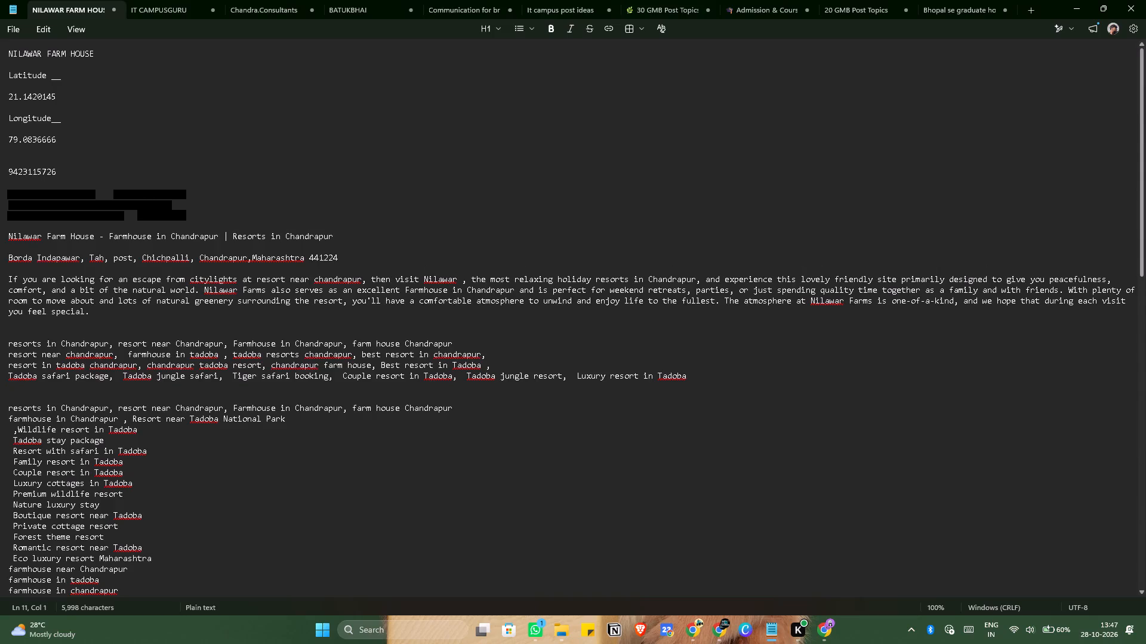
Bring up the IT CAMPUSGURU note, then switch to Chrome and open the Chandra Admission Consultants business listing.
click(156, 0)
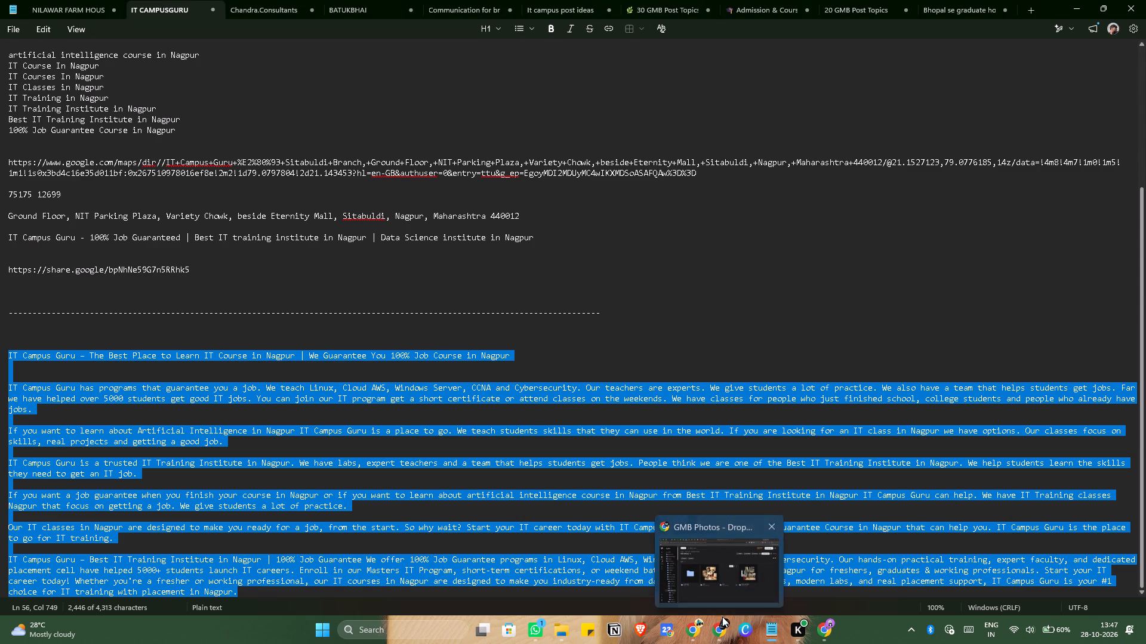
click(834, 634)
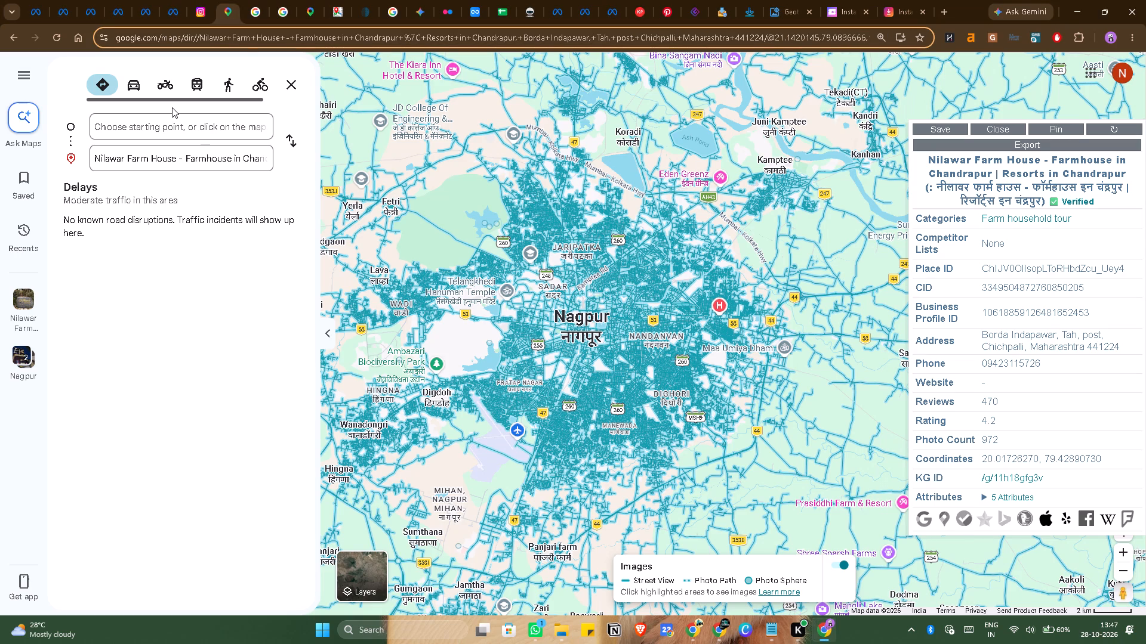
click(11, 44)
scroll(175, 206, up, 6)
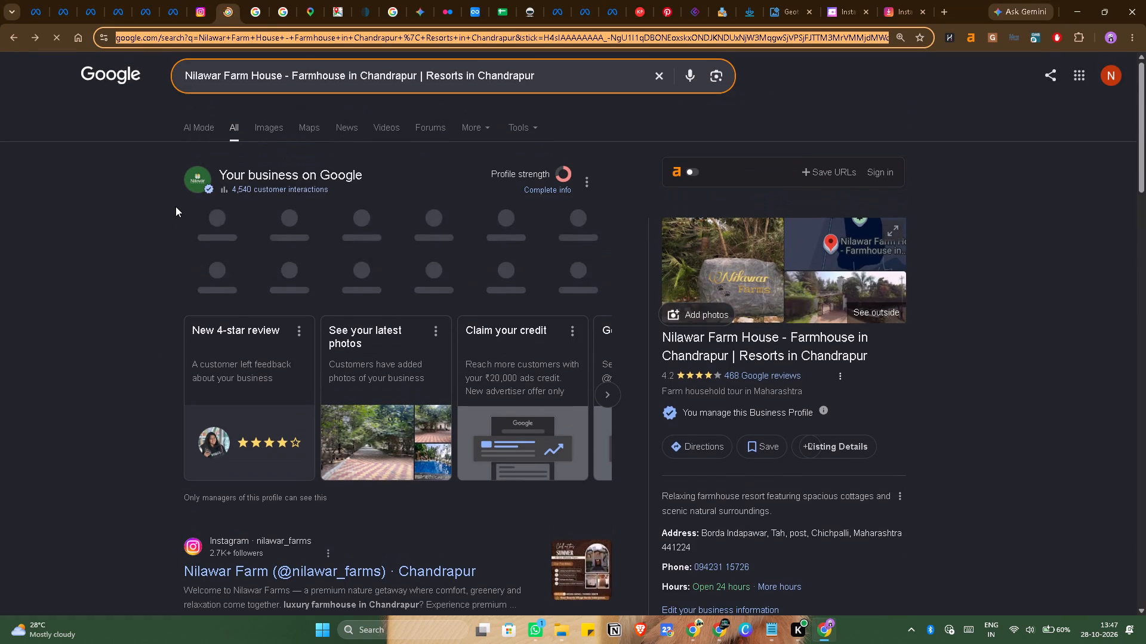
scroll(192, 189, up, 6)
click(255, 4)
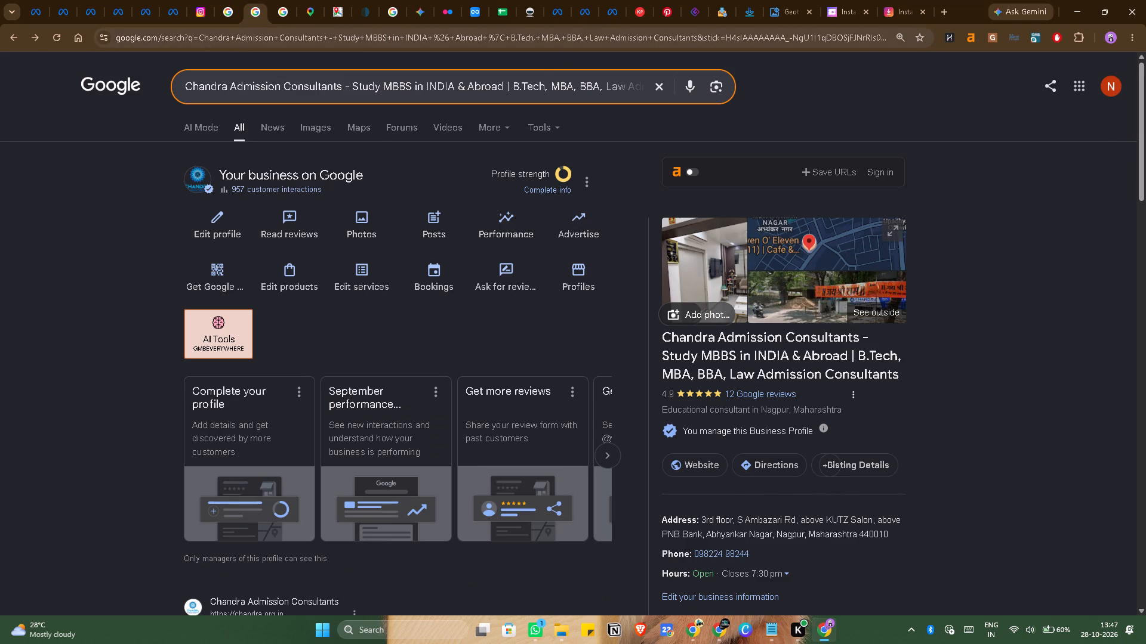
Examine the full web address of the Chandra Admission Consultants listing from end to end for latitude and longitude coordinates.
click(815, 37)
click(815, 37)
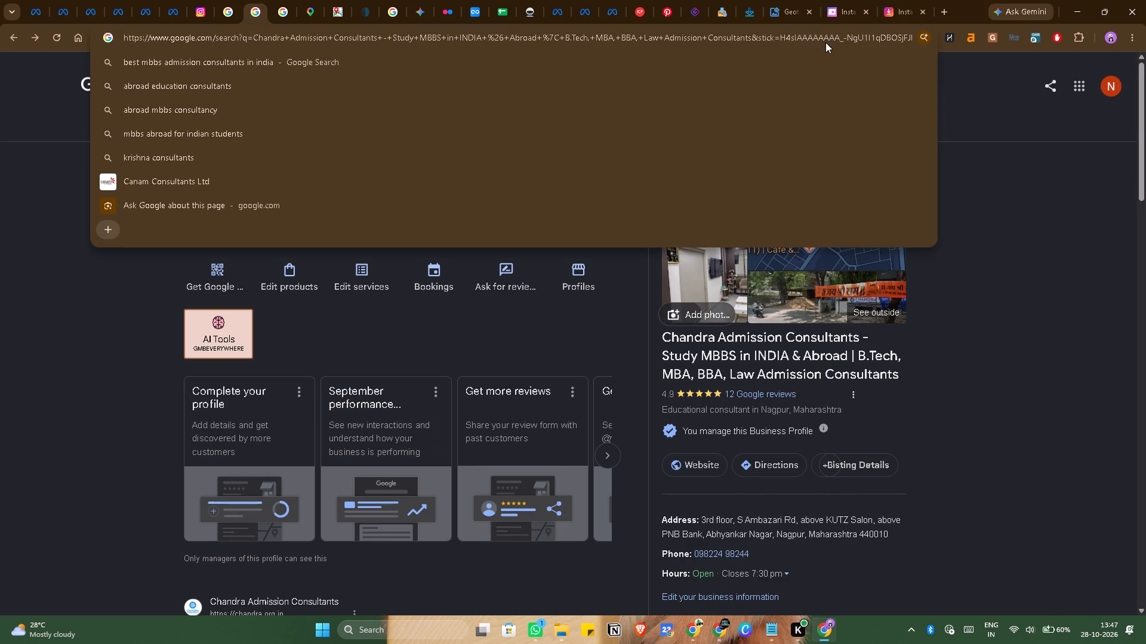
click(824, 39)
key(Right)
key(Right)
key(Right)
key(Right)
key(Right)
key(Right)
key(Right)
key(Right)
key(Right)
key(Right)
key(Right)
key(Right)
key(Right)
key(Right)
key(Right)
key(Right)
key(Right)
key(Right)
key(Right)
key(Right)
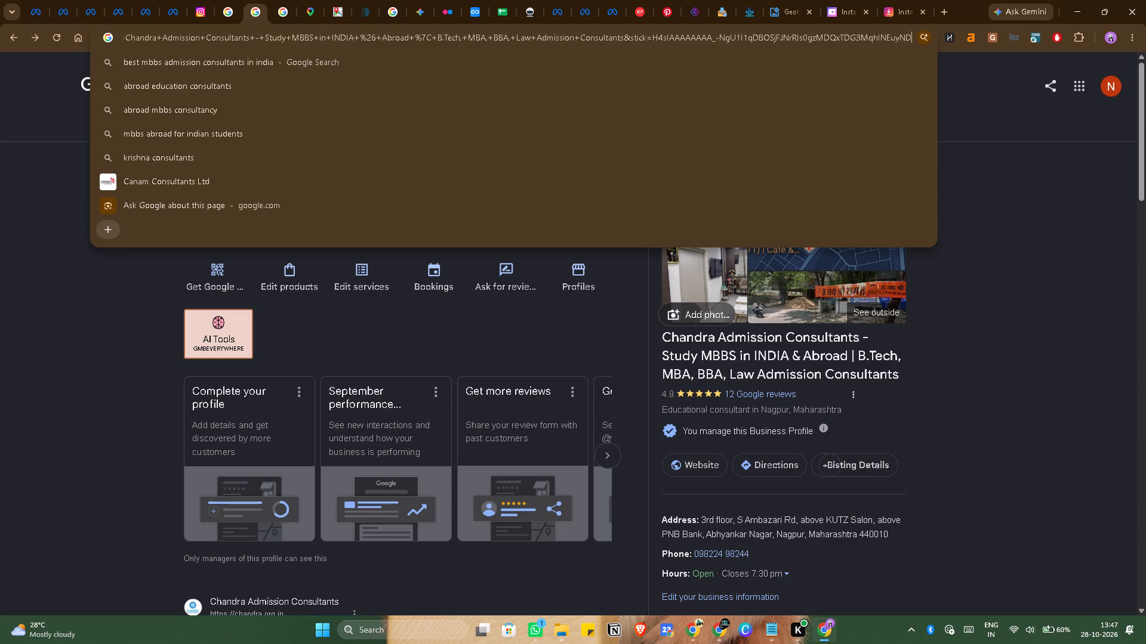
key(Right)
key(Right)
key(Right)
key(Right)
key(Right)
key(Right)
key(Right)
key(Right)
key(Right)
key(Right)
key(Right)
key(Right)
key(Right)
key(Right)
key(Right)
key(Right)
key(Right)
key(Right)
key(Right)
key(Right)
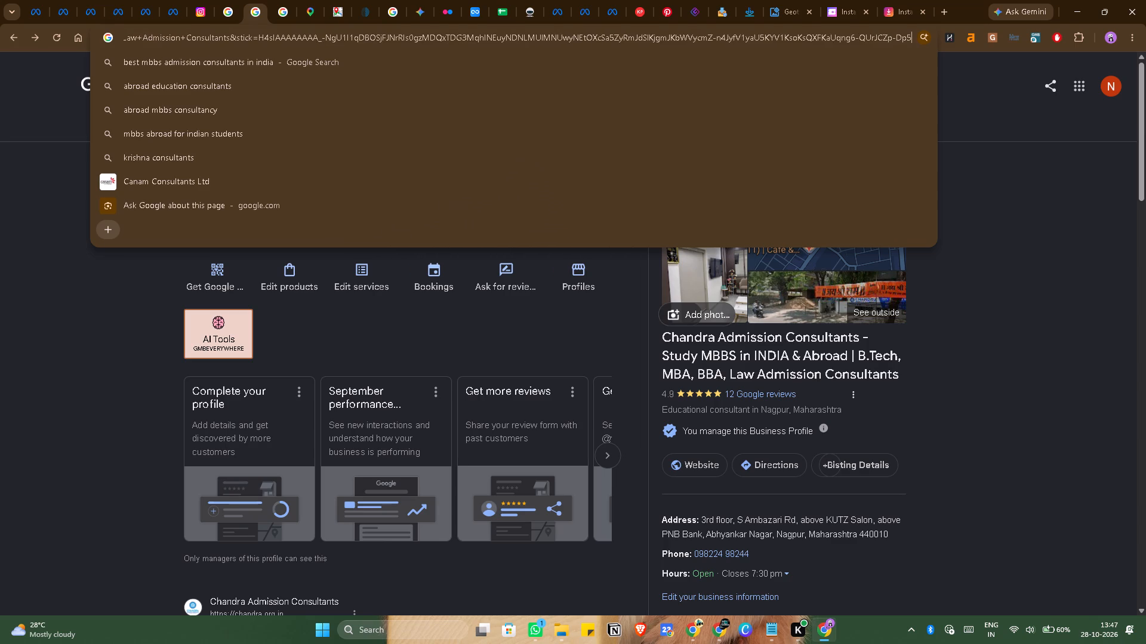
key(Right)
key(Right)
key(Right)
key(Right)
key(Right)
key(Right)
key(Right)
key(Right)
key(Right)
key(Right)
key(Right)
key(Right)
key(Right)
key(Right)
key(Right)
key(Right)
key(Right)
key(Right)
key(Right)
key(Right)
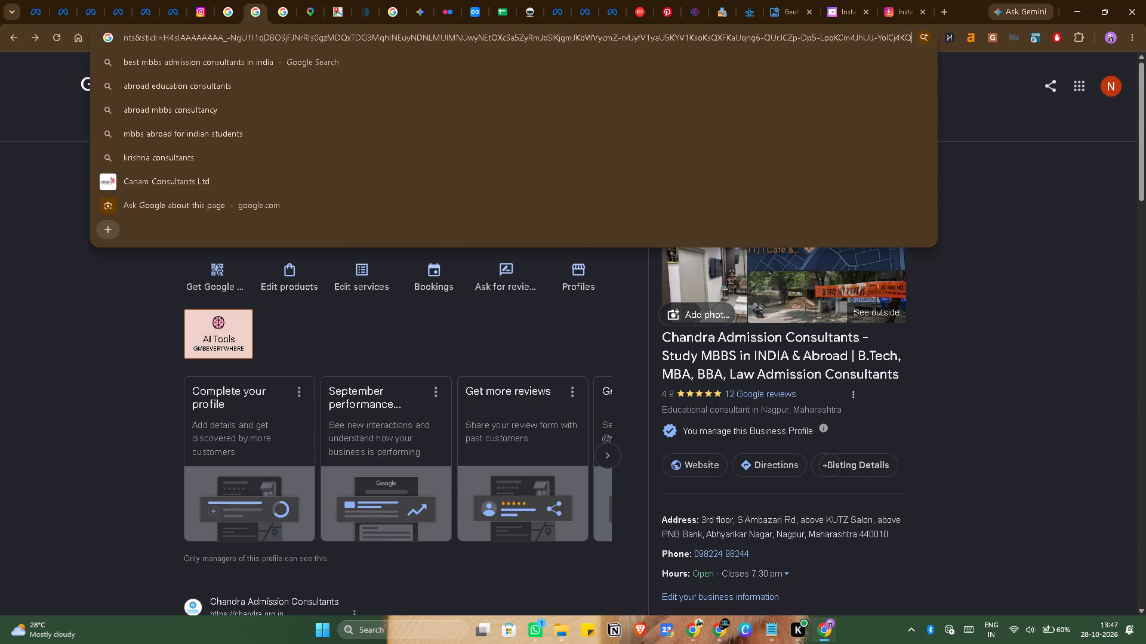
key(Right)
key(Right)
key(Right)
key(Right)
key(Right)
key(Right)
key(Right)
key(Right)
key(Right)
key(Right)
key(Right)
key(Right)
key(Right)
key(Right)
key(Right)
key(Right)
key(Right)
key(Right)
key(Right)
key(Right)
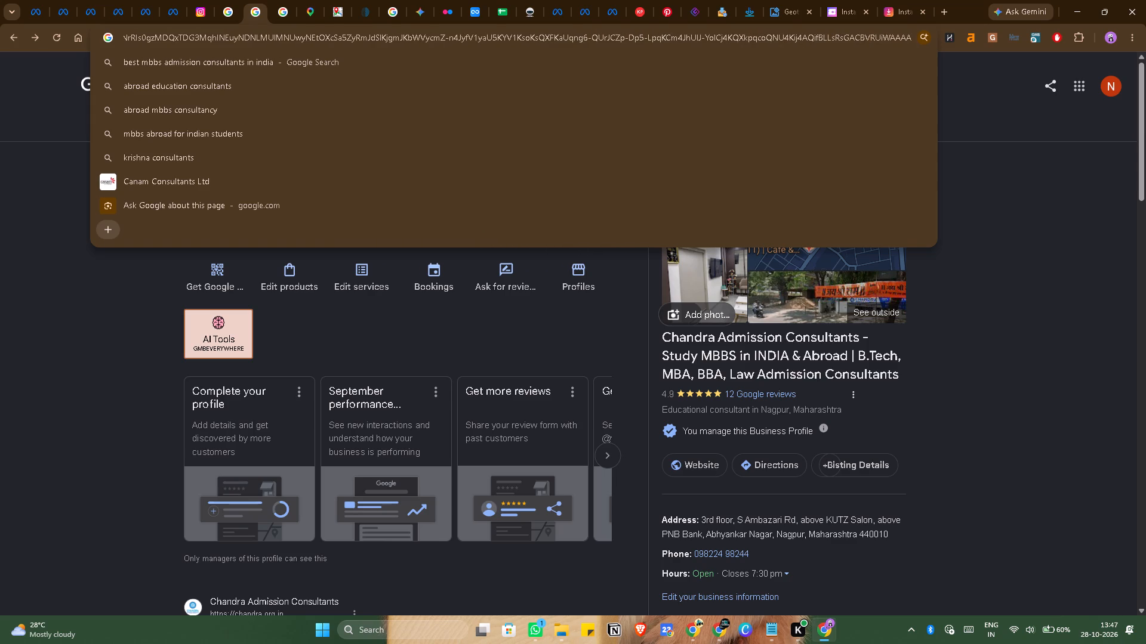
key(Right)
key(Right)
key(Right)
key(Right)
key(Right)
key(Right)
key(Right)
key(Right)
key(Right)
key(Right)
key(Right)
key(Right)
key(Right)
key(Right)
key(Right)
key(Right)
key(Right)
key(Right)
key(Right)
key(Right)
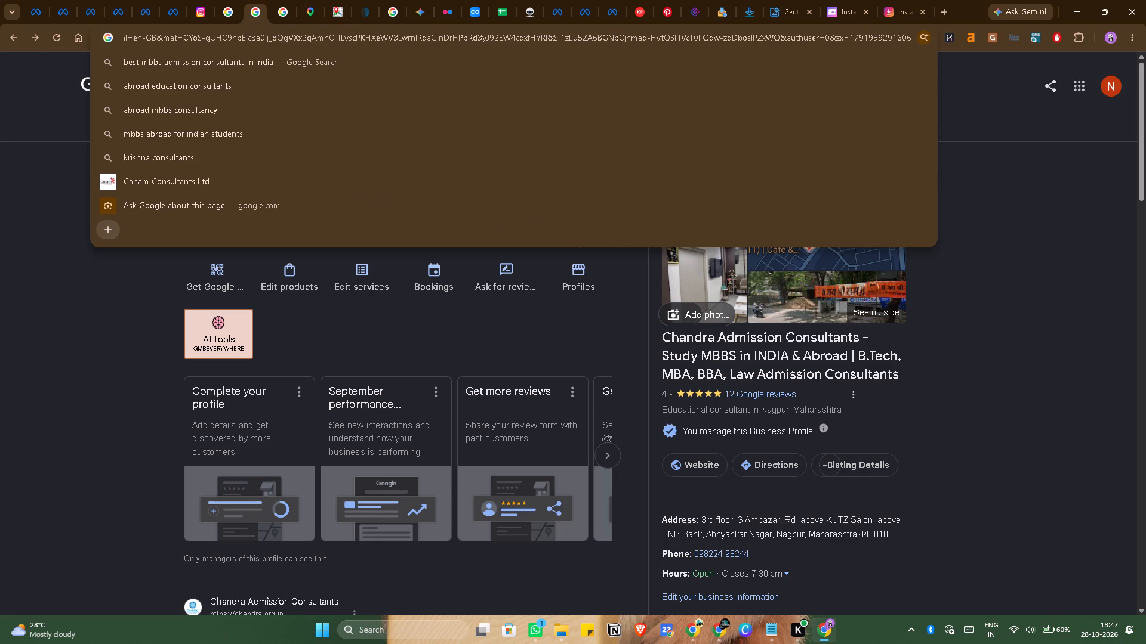
click(140, 40)
key(Left)
key(Left)
key(Left)
key(Left)
key(Left)
key(Left)
key(Left)
key(Left)
key(Left)
key(Left)
key(Left)
key(Left)
key(Left)
key(Left)
key(Left)
key(Left)
key(Left)
key(Left)
key(Left)
key(Left)
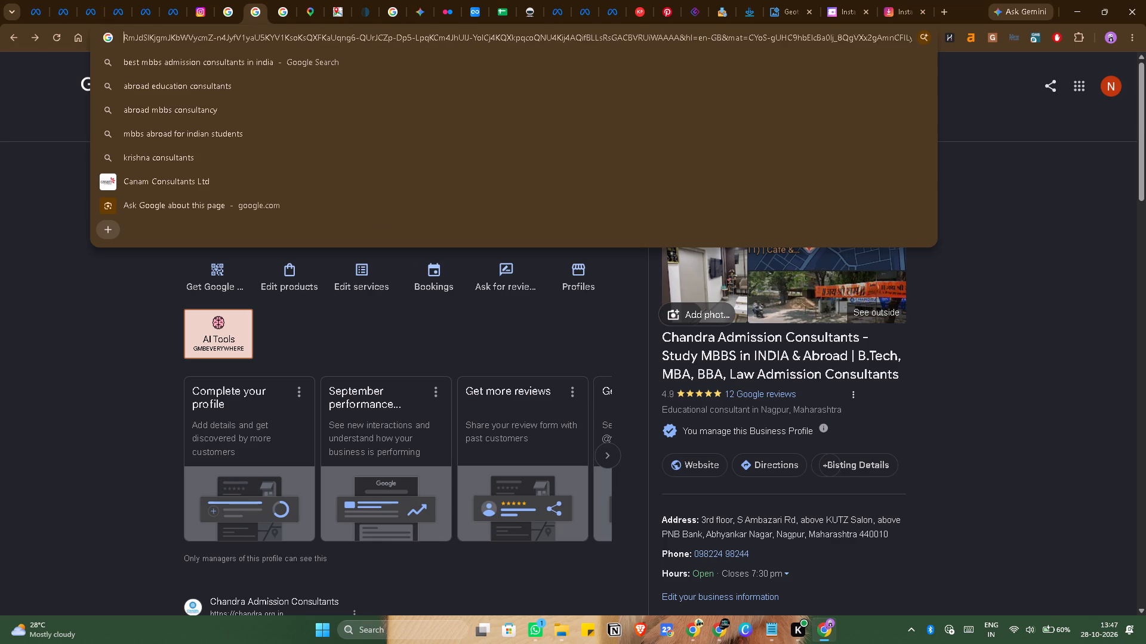
key(Left)
key(Left)
key(Left)
key(Left)
key(Left)
key(Left)
key(Left)
key(Left)
key(Left)
key(Left)
key(Left)
key(Left)
key(Left)
key(Left)
key(Left)
key(Left)
key(Left)
key(Left)
key(Left)
key(Left)
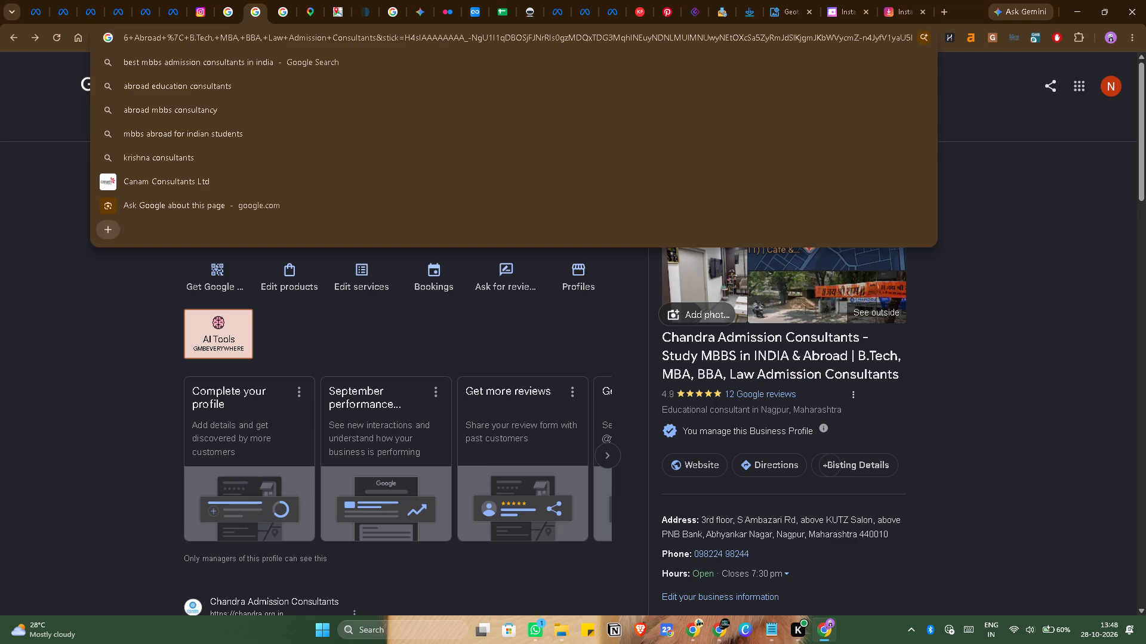
key(Left)
key(Left)
key(Left)
key(Left)
key(Left)
key(Left)
key(Left)
key(Left)
key(Left)
key(Left)
key(Left)
key(Left)
key(Left)
key(Left)
key(Left)
key(Left)
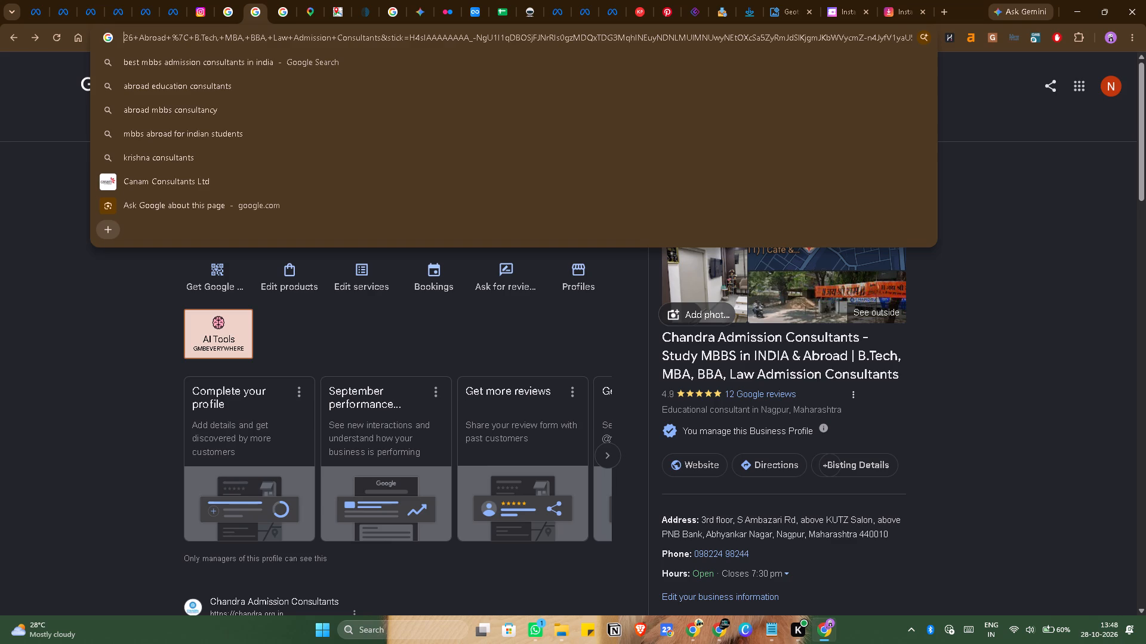
Examine the search-query portion of the Chandra Admission Consultants listing's web address, moving back towards its beginning.
key(Left)
key(Left)
key(Left)
key(Left)
key(Left)
key(Left)
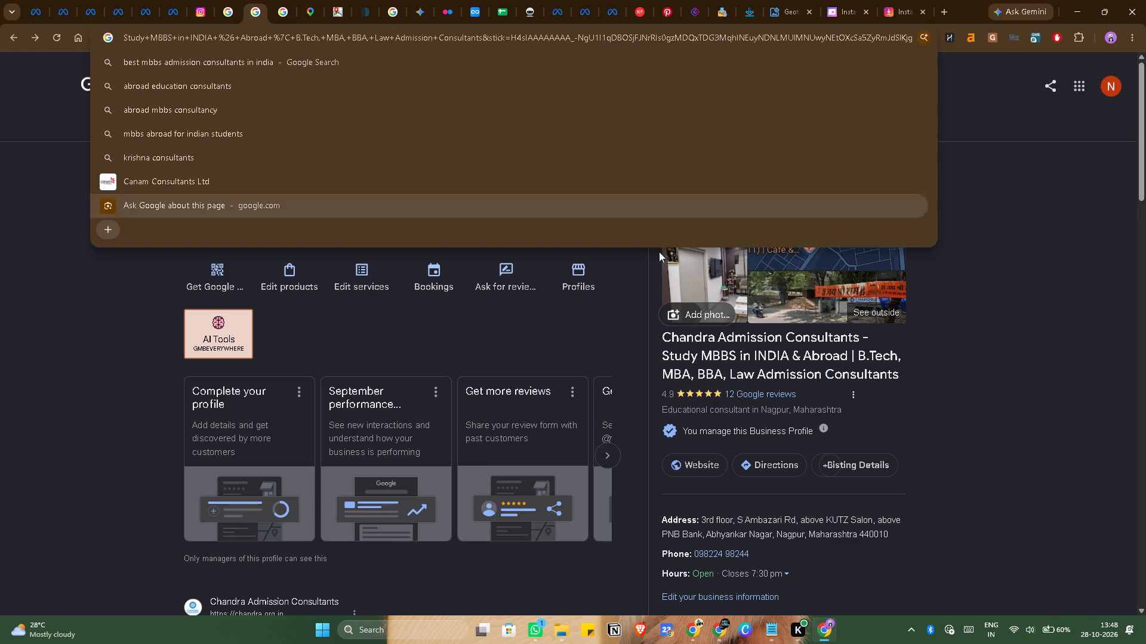
Bring up the Windows calendar and notifications.
click(1116, 628)
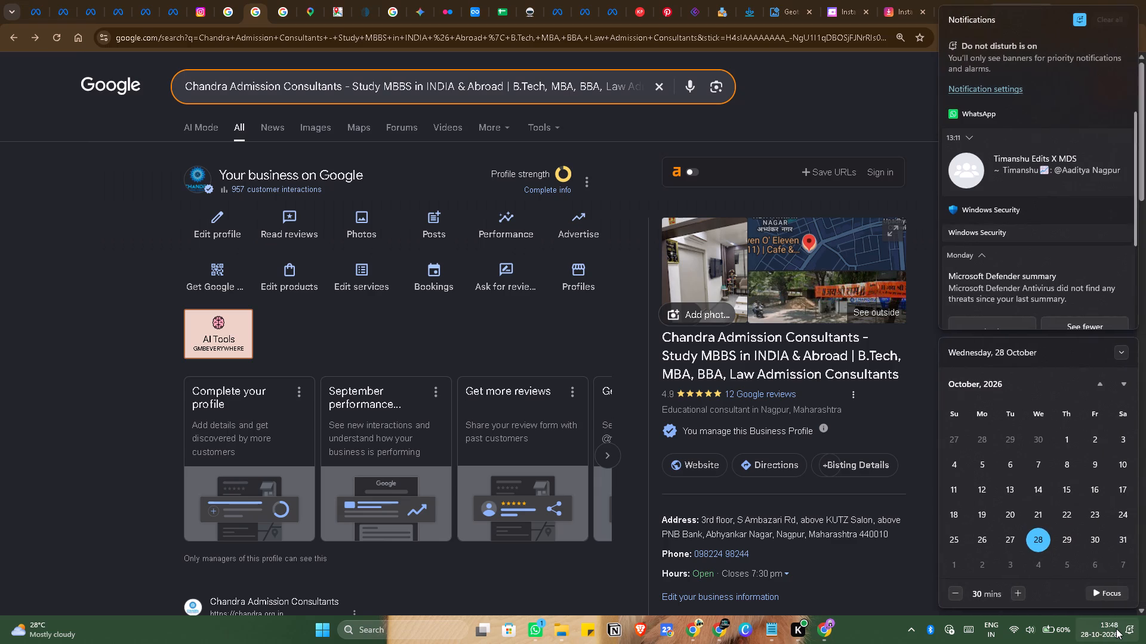
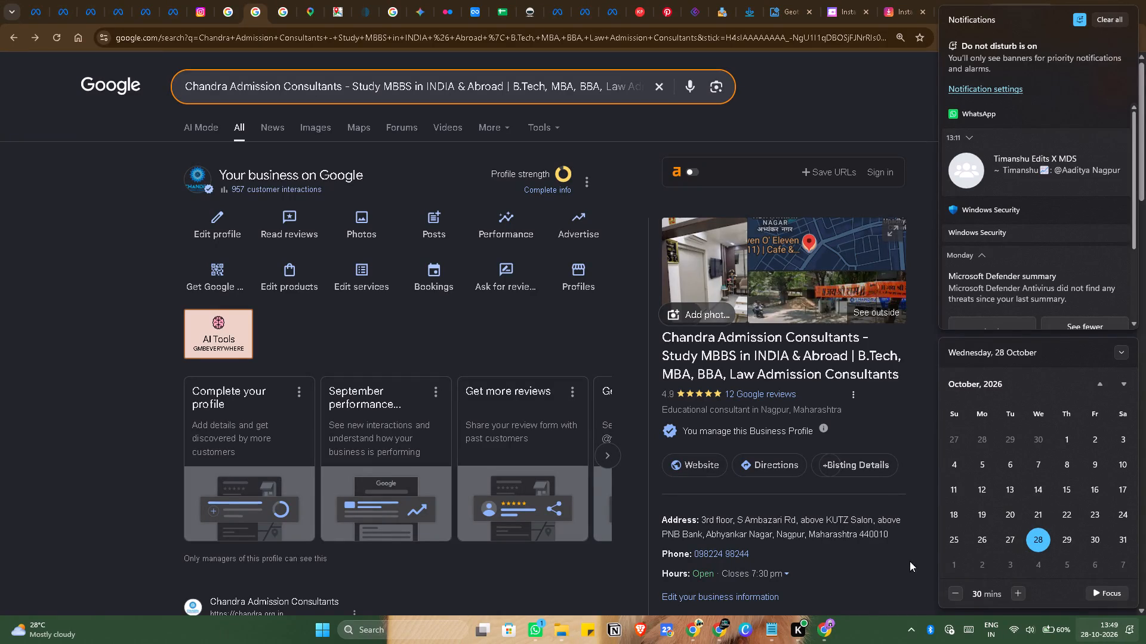
Close the calendar and notifications, and open Maps directions from the Chandra Admission Consultants listing.
click(86, 363)
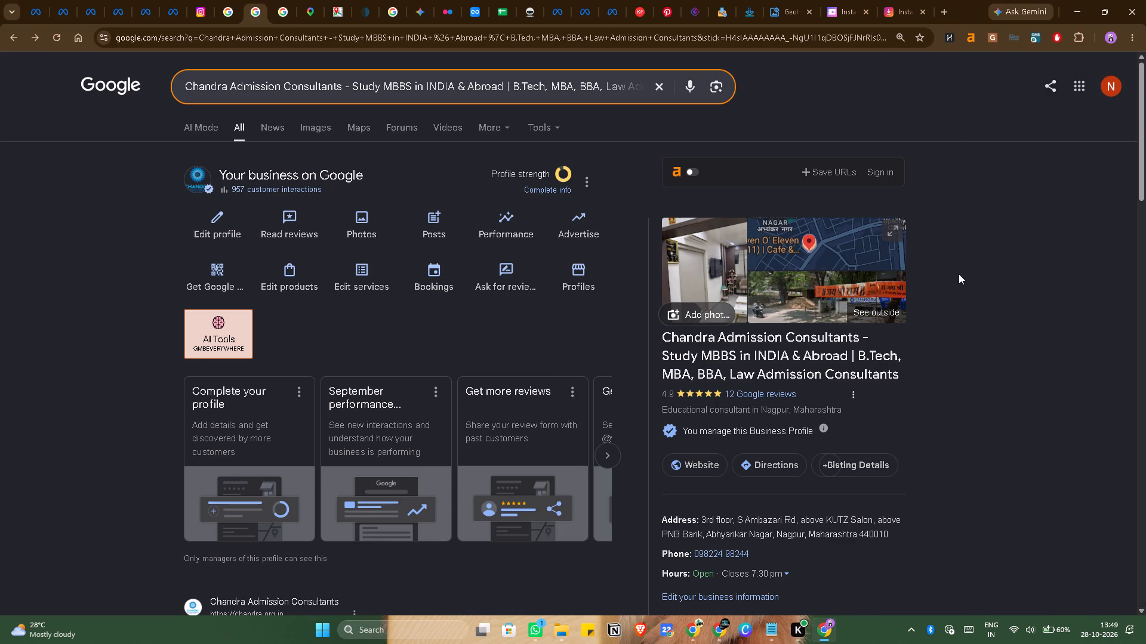
click(757, 467)
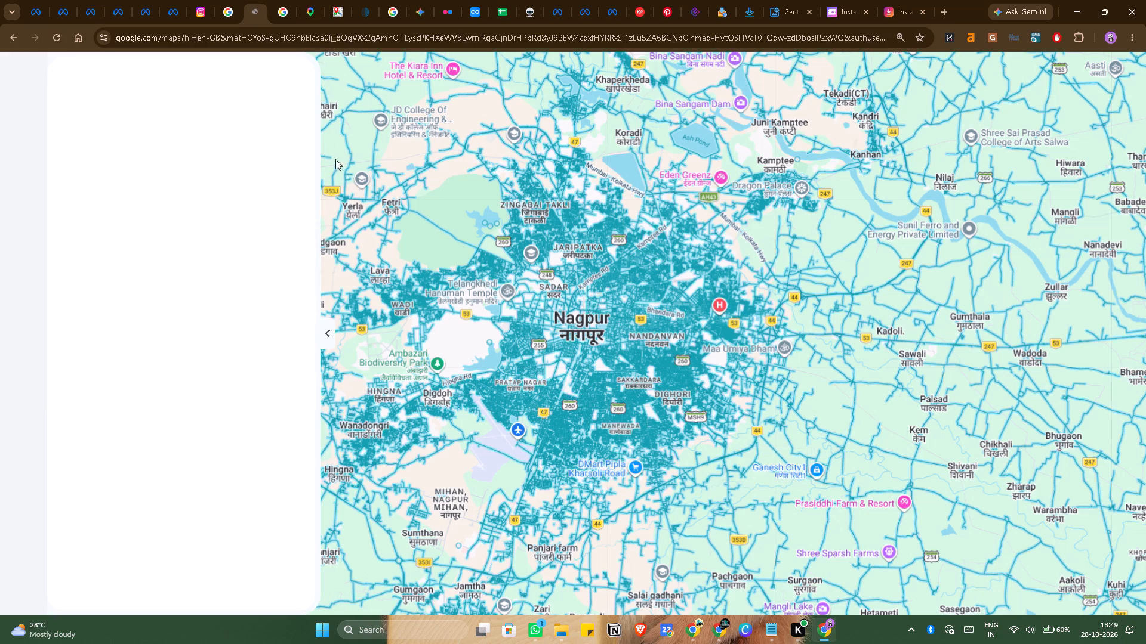
Copy the coordinate pair 21.1420145,79.0836666 from the web address of the Chandra Admission Consultants directions page.
click(688, 34)
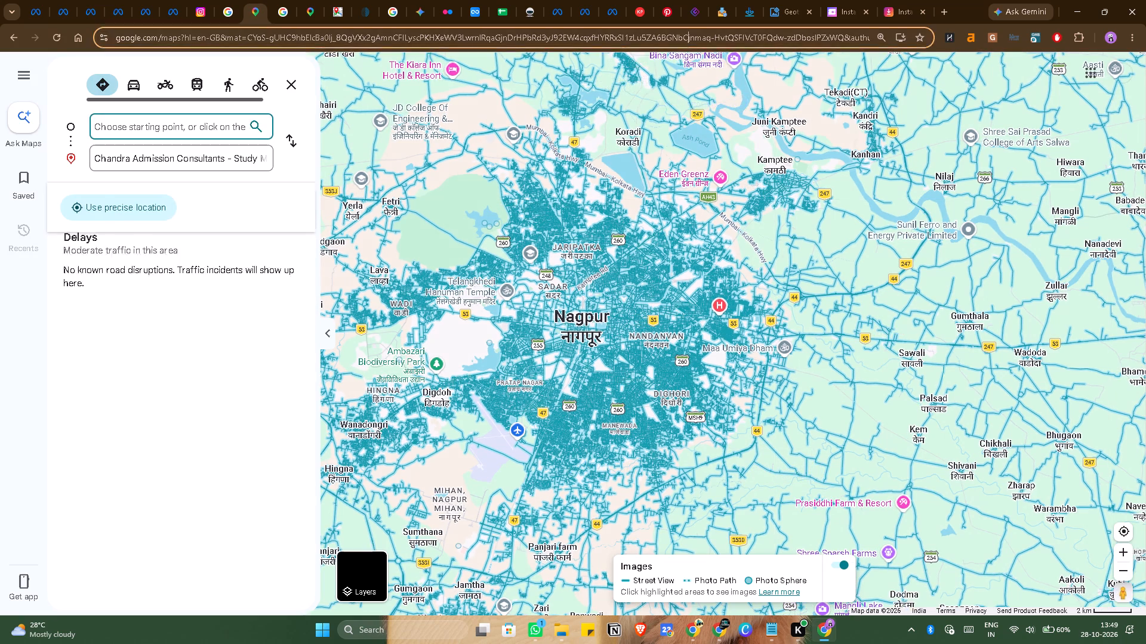
click(688, 34)
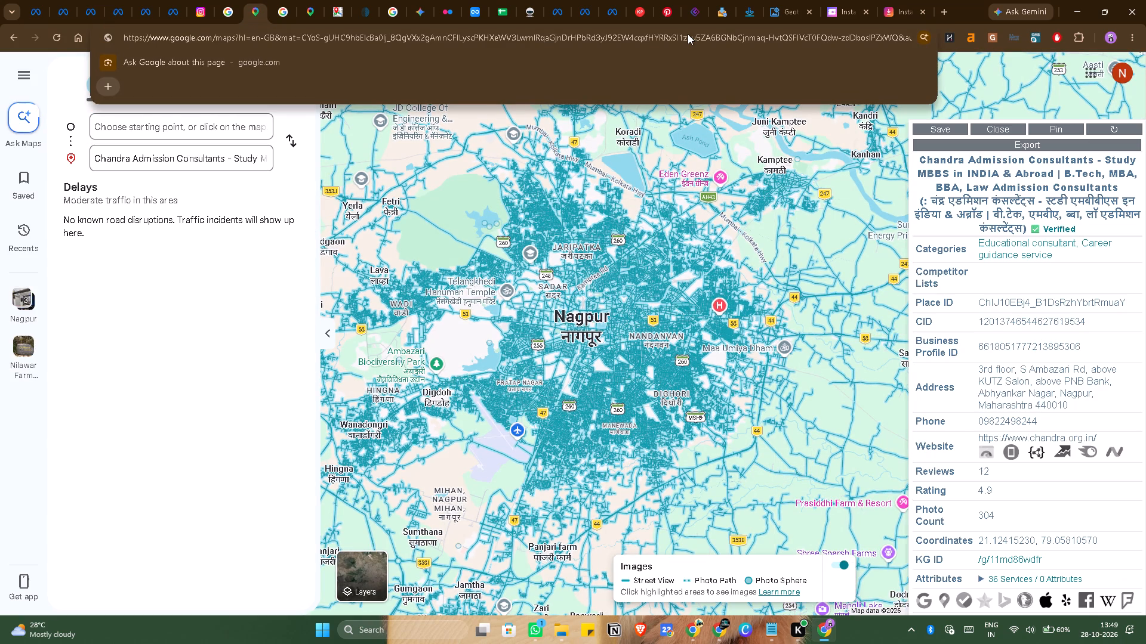
key(Right)
key(Right)
click(652, 33)
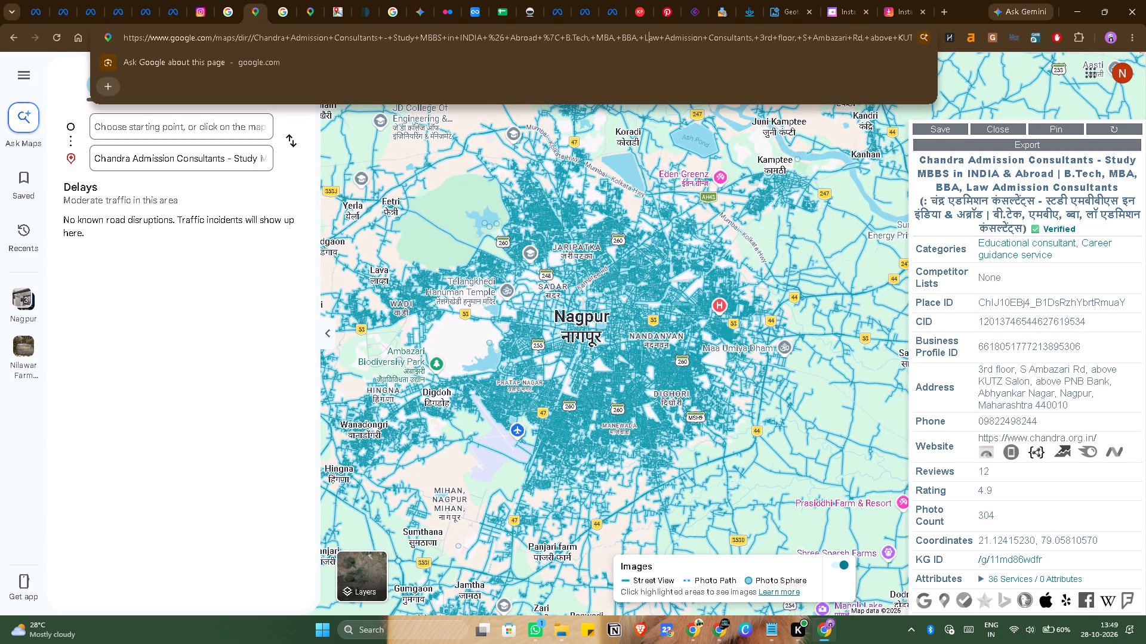
click(873, 36)
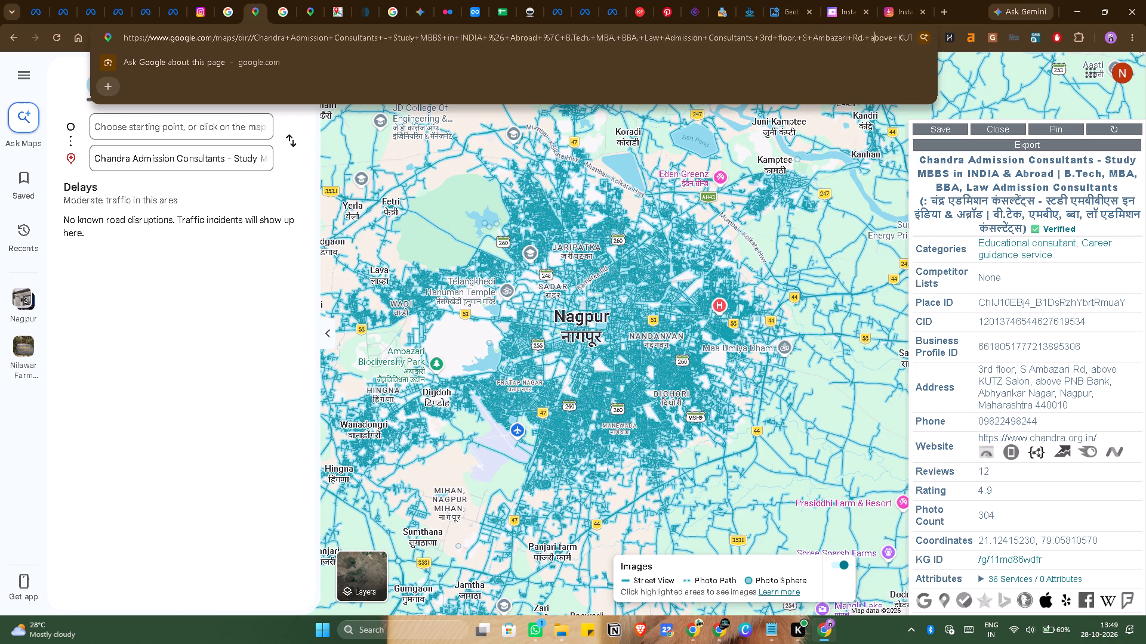
key(Right)
key(Right)
key(Right)
key(Right)
key(Right)
key(Right)
key(Right)
key(Right)
key(Right)
key(Right)
key(Right)
key(Right)
key(Right)
key(Right)
key(Right)
key(Right)
key(Right)
key(Right)
key(Right)
key(Right)
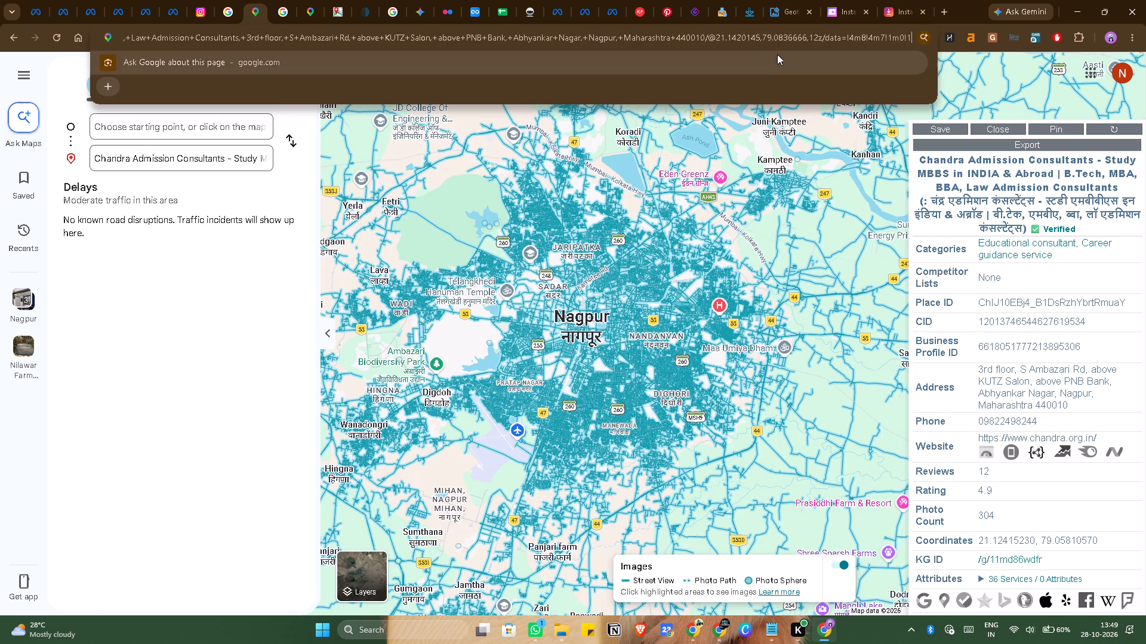
drag(715, 36, 806, 45)
key(ctrl+c)
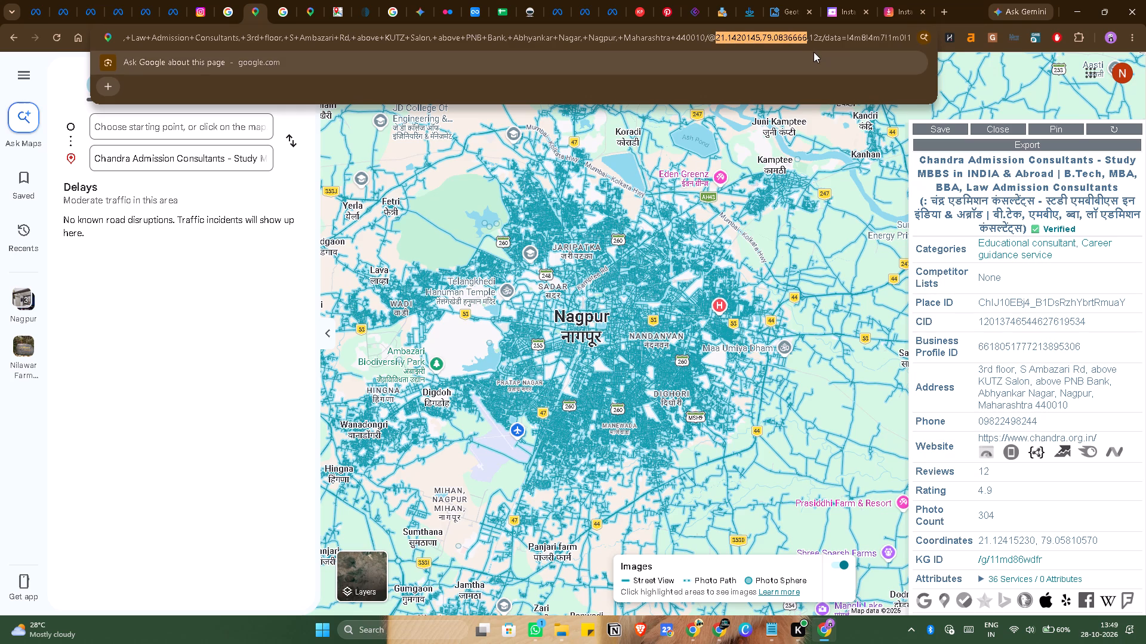
Switch to Notepad and replace the latitude value in the IT CAMPUSGURU note with the copied pair 21.1420145,79.0836666.
key(alt+Tab)
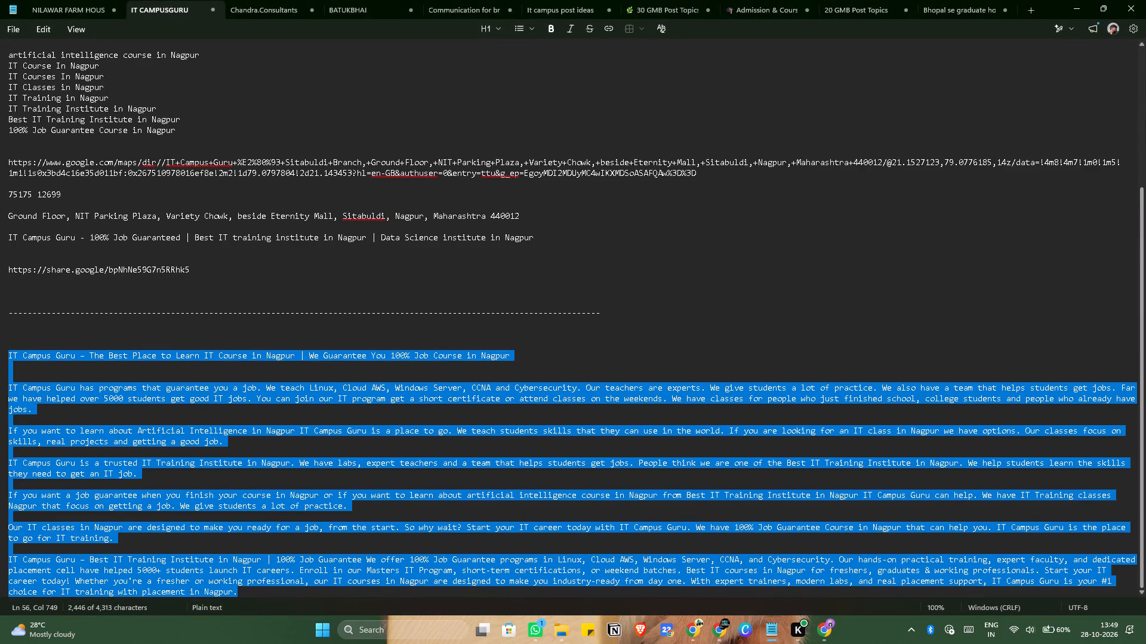
scroll(216, 176, up, 20)
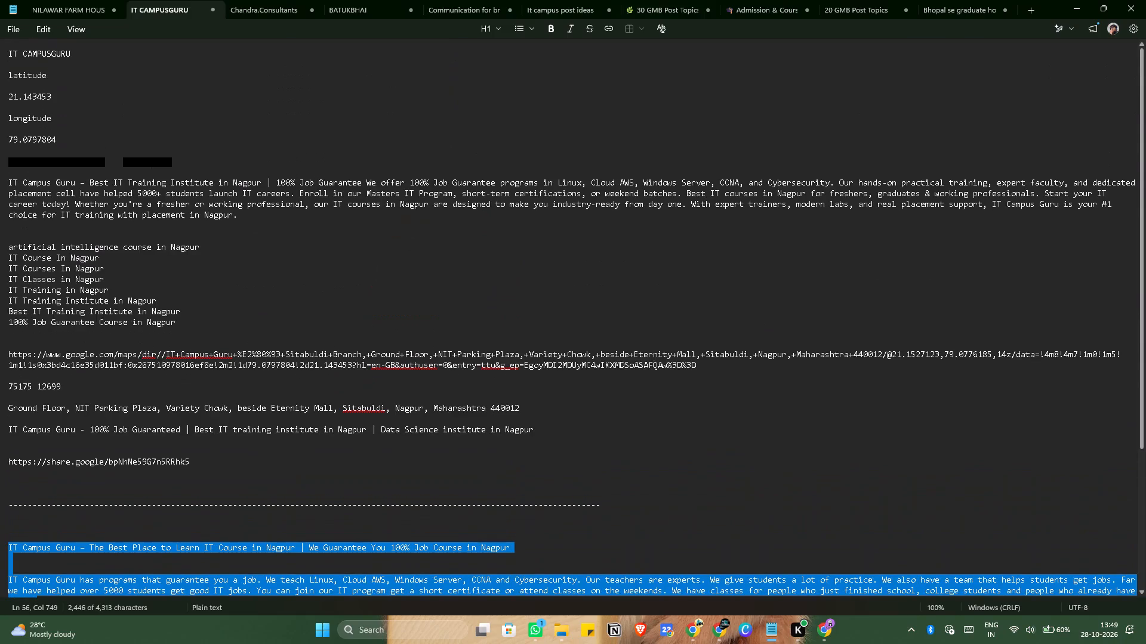
click(61, 100)
key(space)
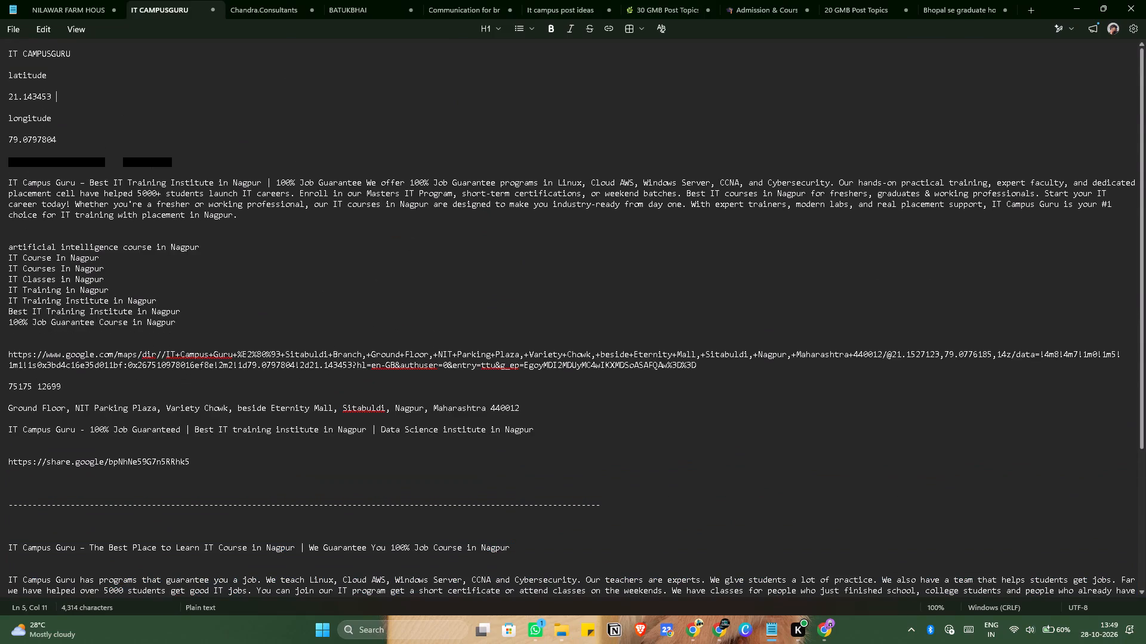
key(space)
key(space)
key(ctrl+v)
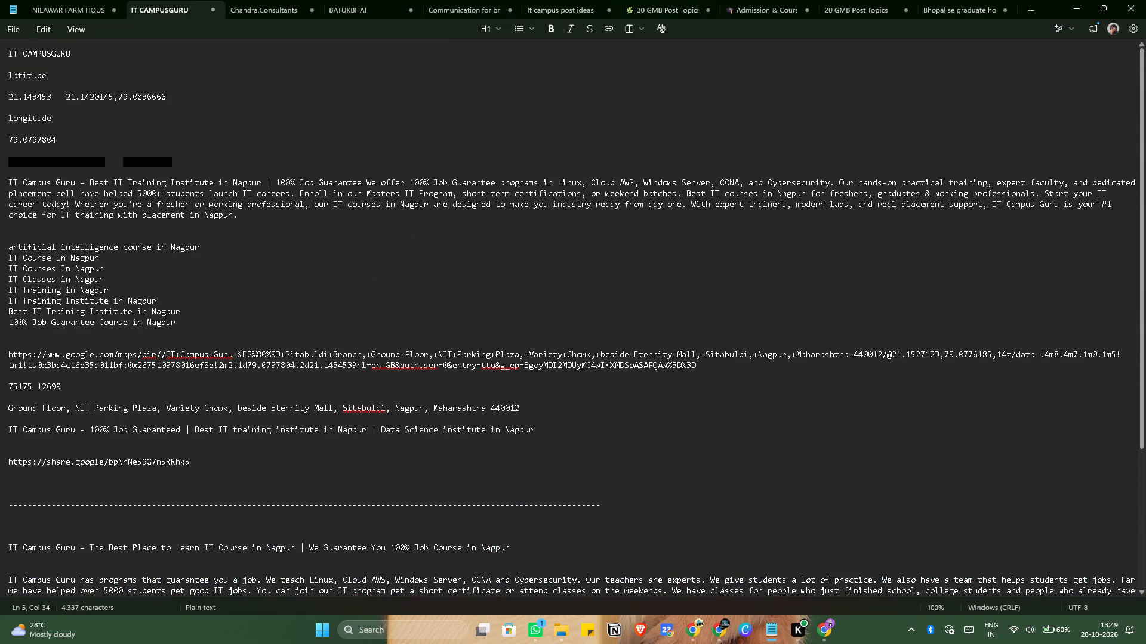
click(67, 97)
key(BackSpace)
key(BackSpace)
key(BackSpace)
key(BackSpace)
key(BackSpace)
key(BackSpace)
key(BackSpace)
key(BackSpace)
key(BackSpace)
key(BackSpace)
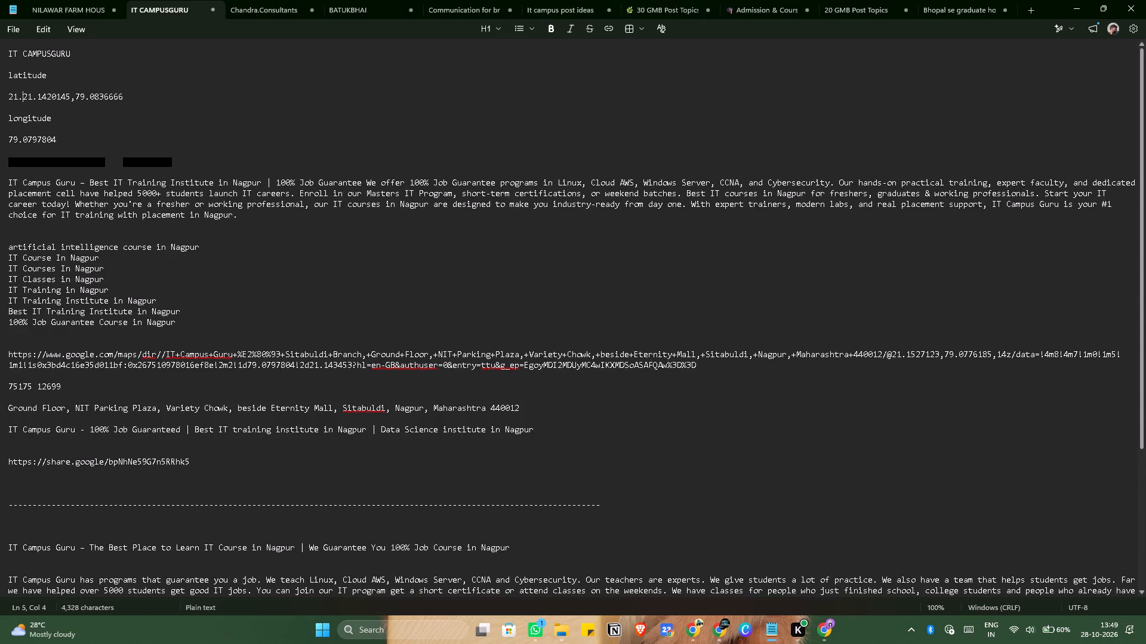
key(BackSpace)
key(BackSpace)
Move 79.0836666 from the latitude line to replace the longitude value, keeping a blank line beneath it.
drag(61, 98, 100, 100)
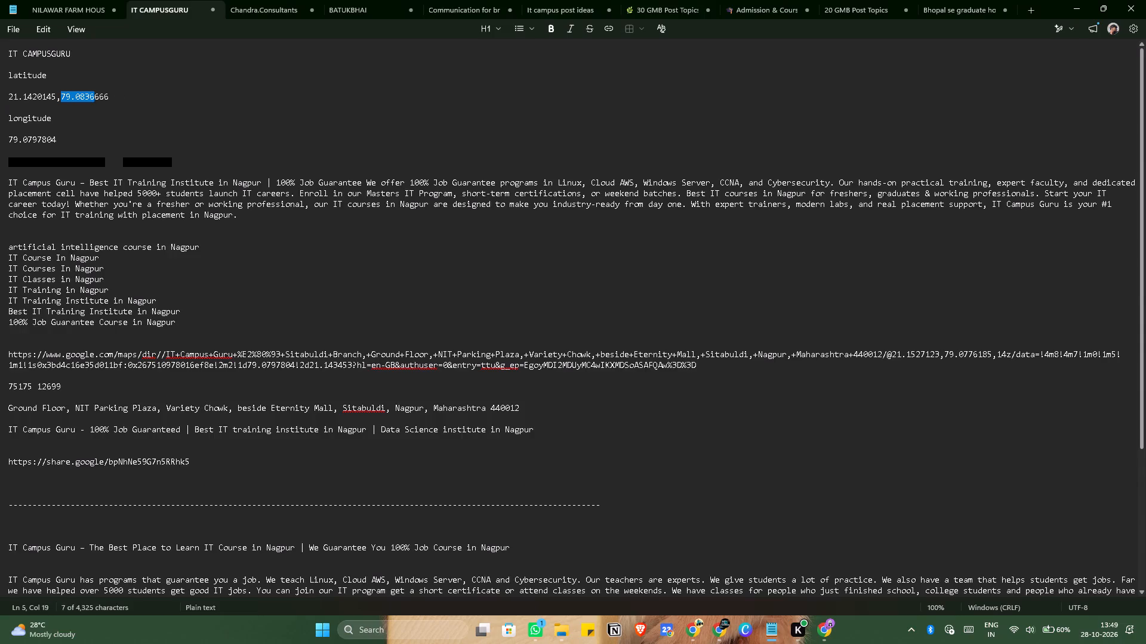
drag(100, 100, 111, 99)
key(ctrl+x)
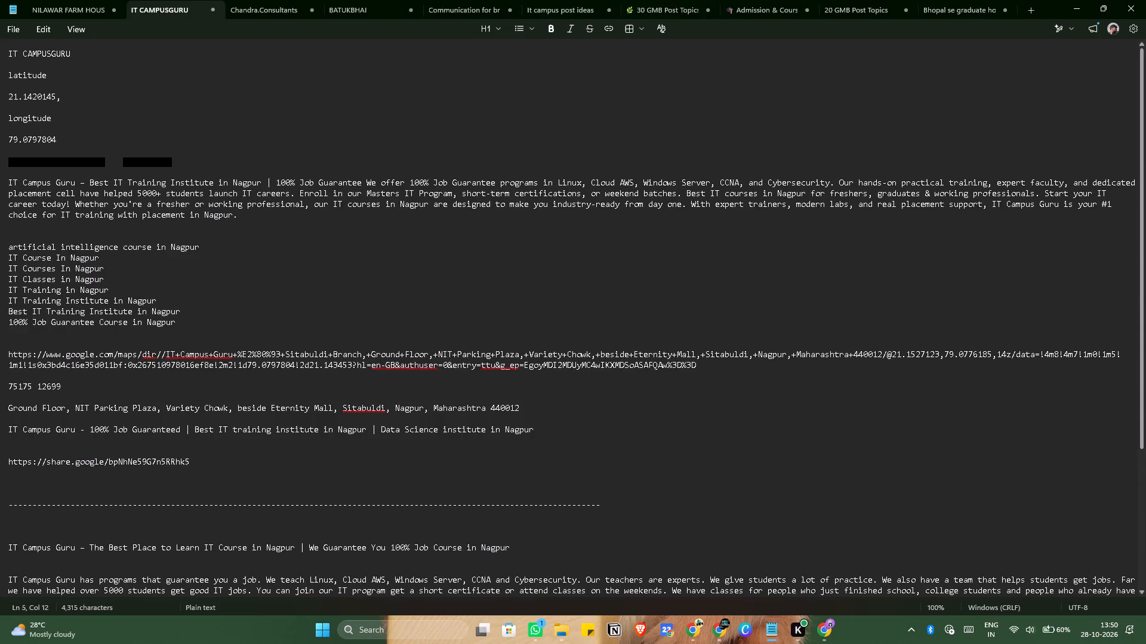
triple_click(39, 140)
key(ctrl+v)
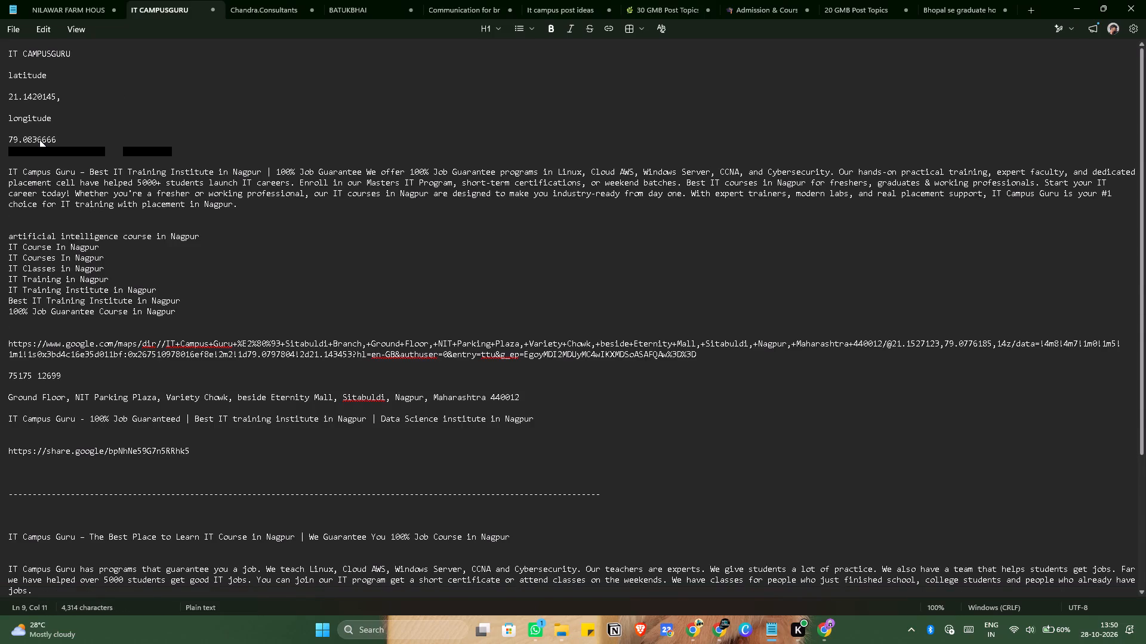
key(Return)
Remove the trailing comma after the latitude 21.1420145.
click(64, 102)
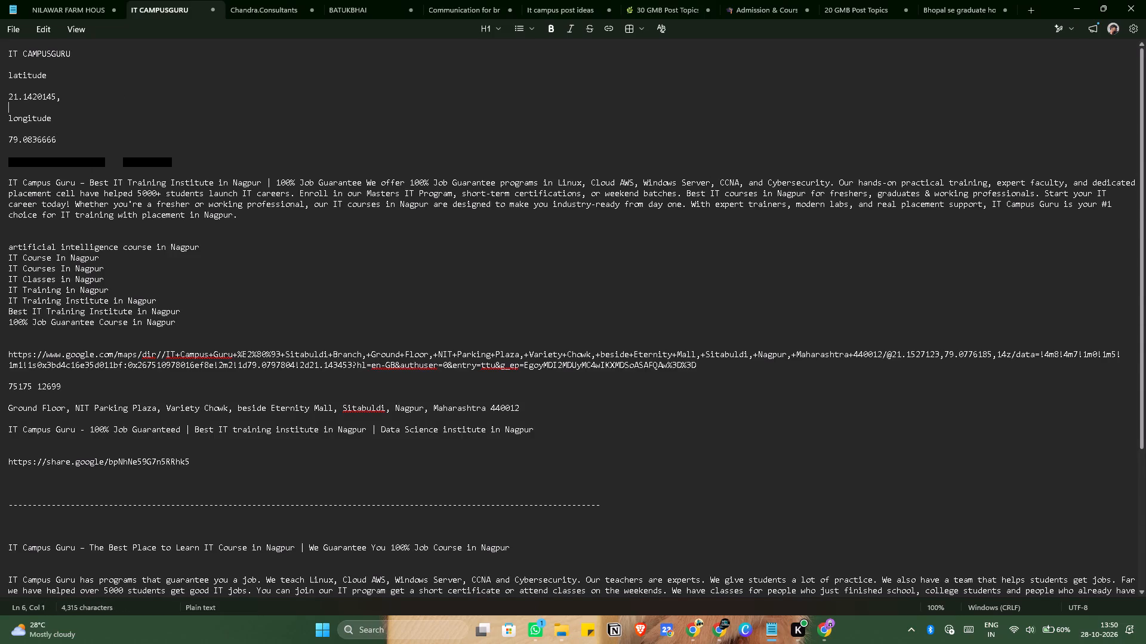
click(67, 97)
key(BackSpace)
Switch to Chrome and go back from the Maps directions to the Chandra Admission Consultants listing.
key(alt+Tab)
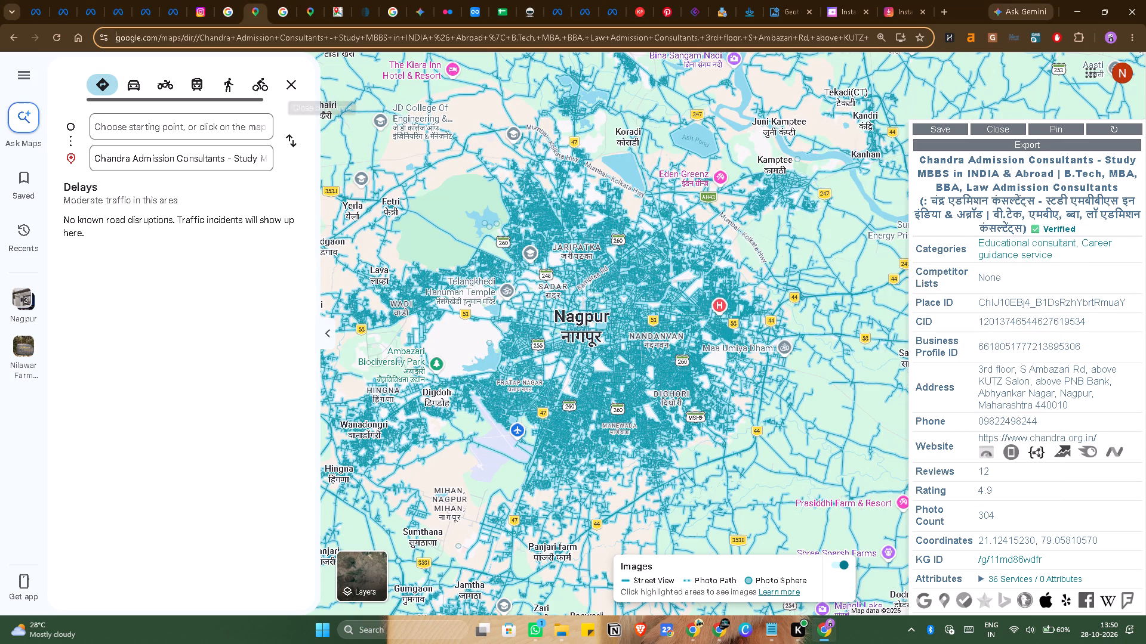
click(8, 34)
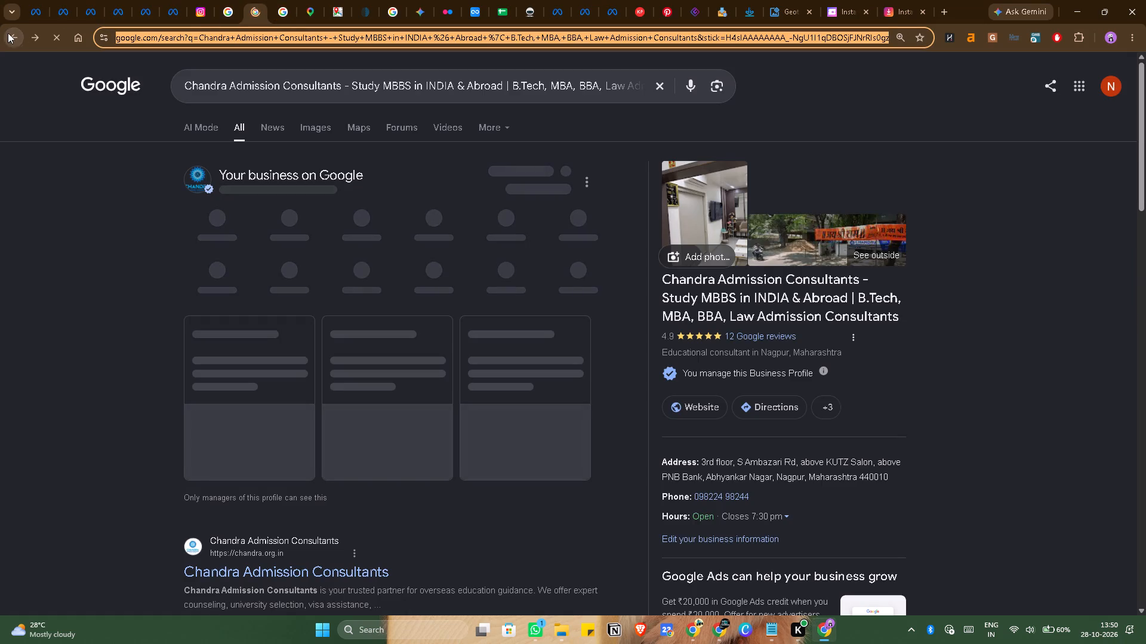
Bring up the IT Campus Guru business listing and open its Maps directions.
click(279, 9)
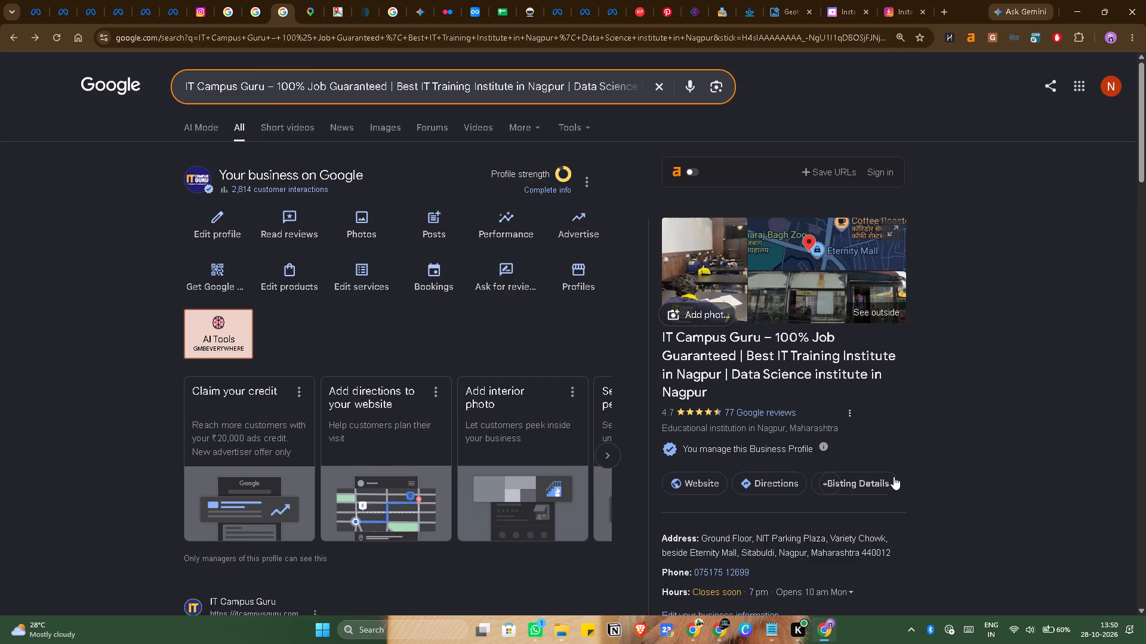
click(767, 478)
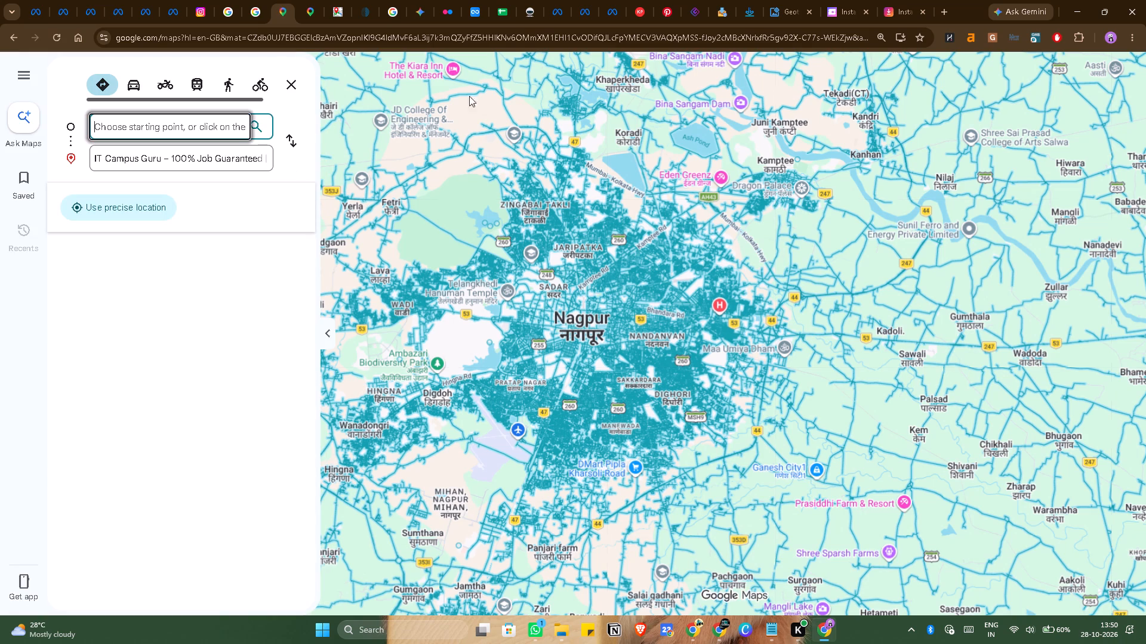
Copy the coordinate pair 21.1420145,79.0836666 from the web address of the IT Campus Guru directions page.
click(833, 42)
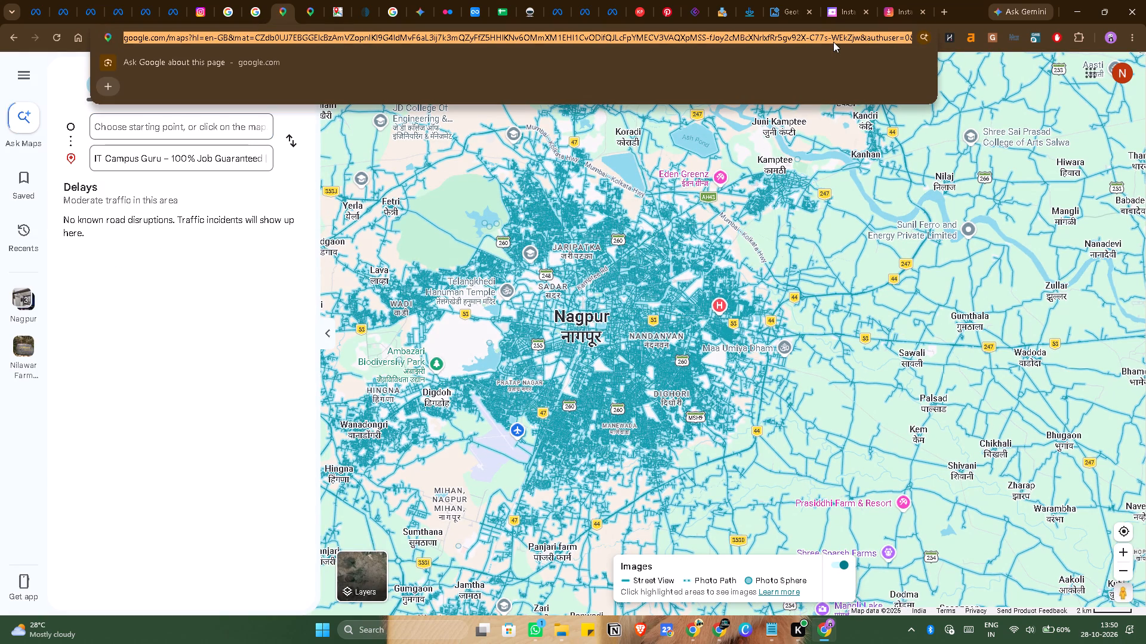
click(833, 42)
click(832, 38)
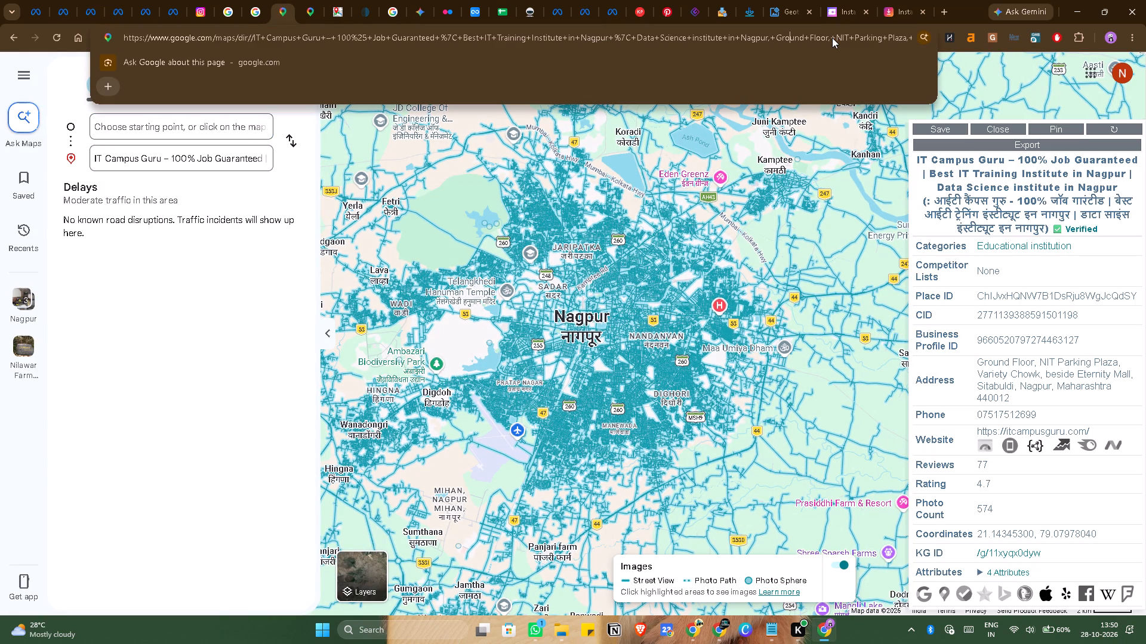
key(Right)
key(Right)
key(Right)
key(Right)
key(Right)
key(Right)
key(Right)
key(Right)
key(Right)
key(Right)
key(Right)
key(Right)
key(Right)
key(Right)
key(Right)
key(Right)
key(Right)
key(Right)
key(Right)
key(Right)
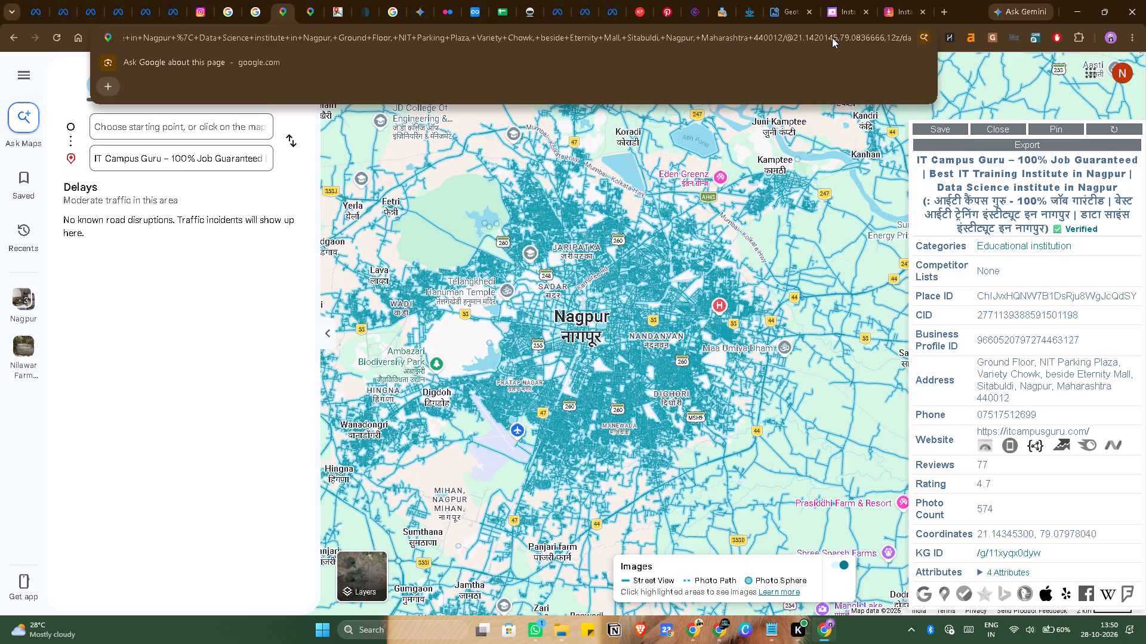
drag(794, 41, 839, 35)
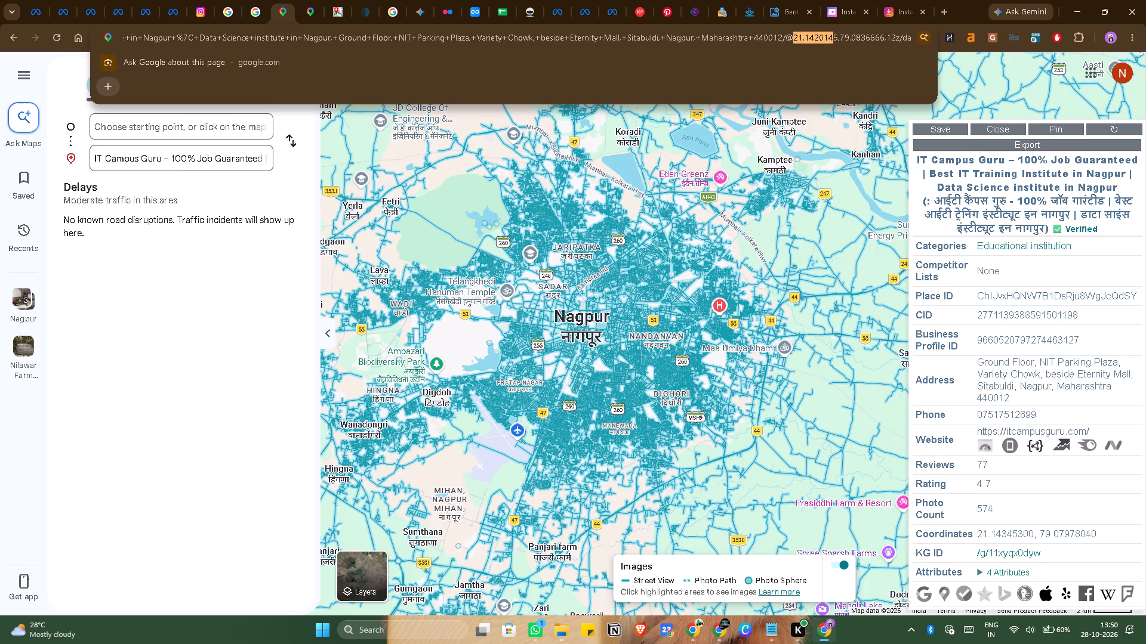
drag(839, 35, 882, 35)
key(ctrl+c)
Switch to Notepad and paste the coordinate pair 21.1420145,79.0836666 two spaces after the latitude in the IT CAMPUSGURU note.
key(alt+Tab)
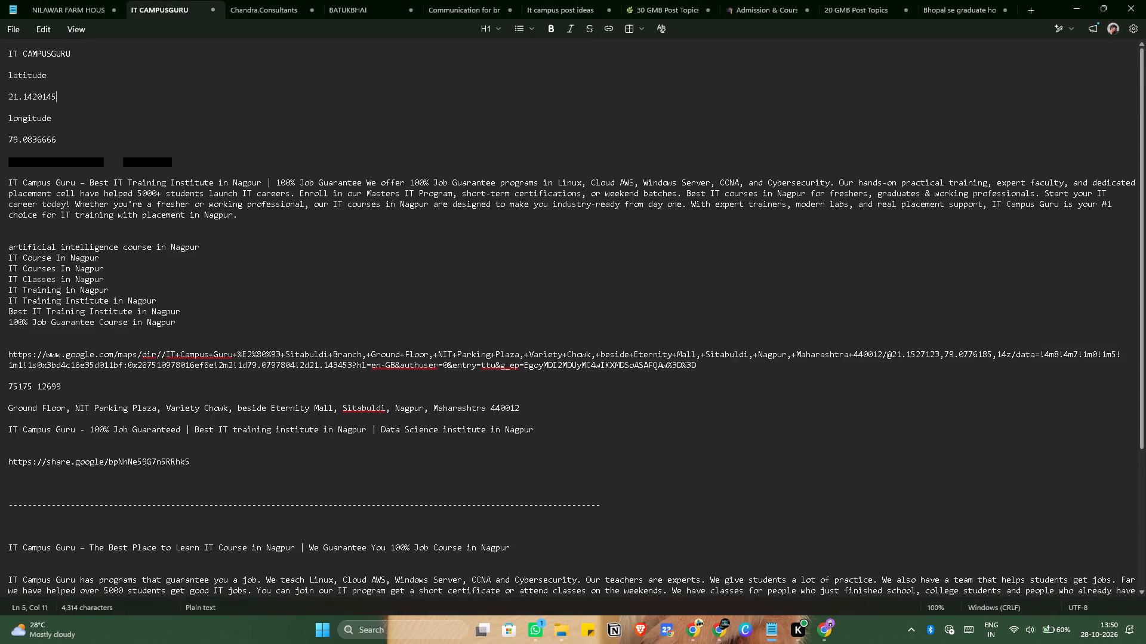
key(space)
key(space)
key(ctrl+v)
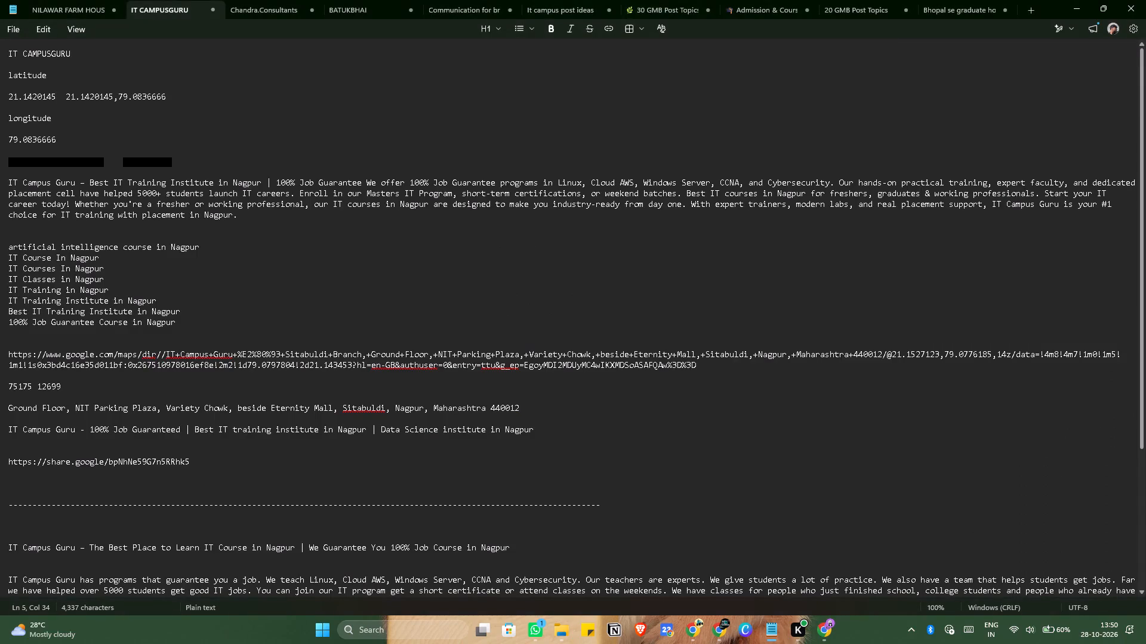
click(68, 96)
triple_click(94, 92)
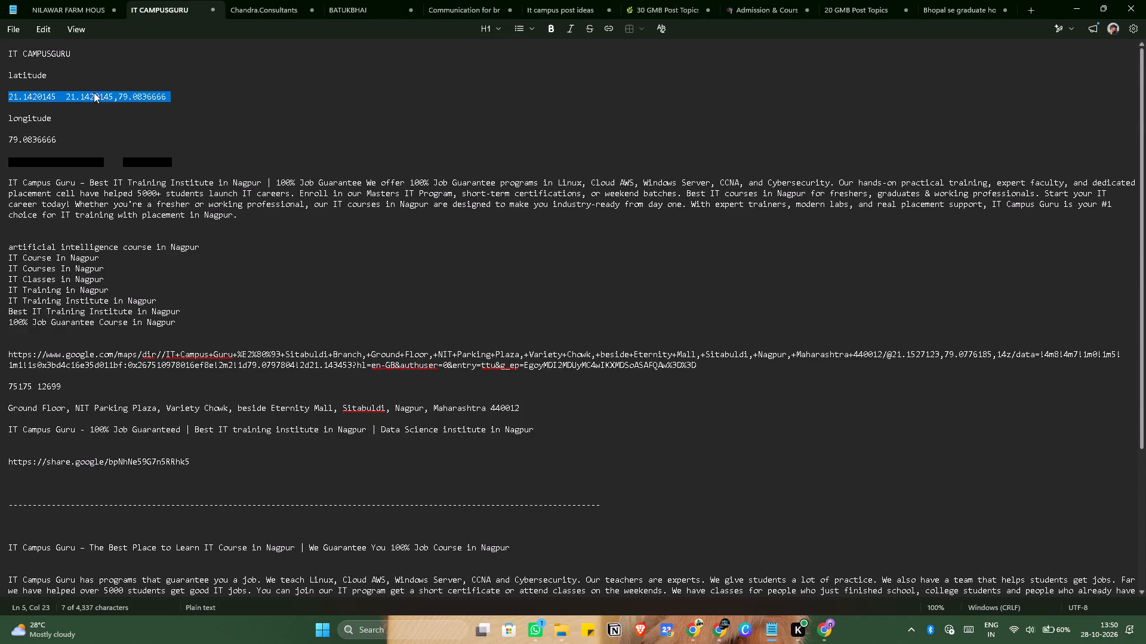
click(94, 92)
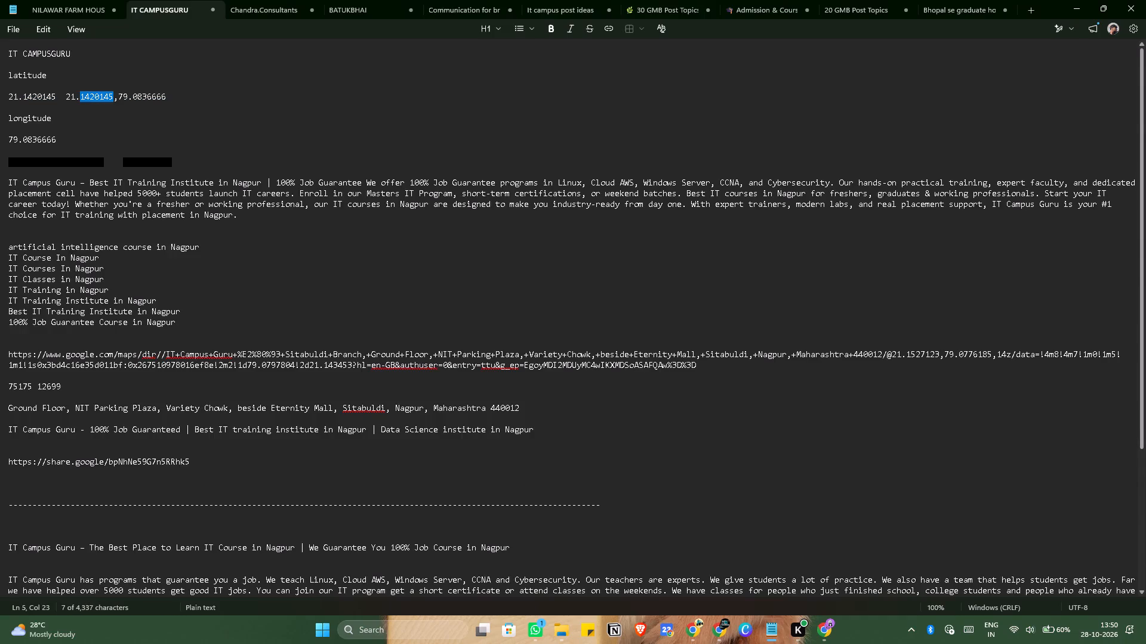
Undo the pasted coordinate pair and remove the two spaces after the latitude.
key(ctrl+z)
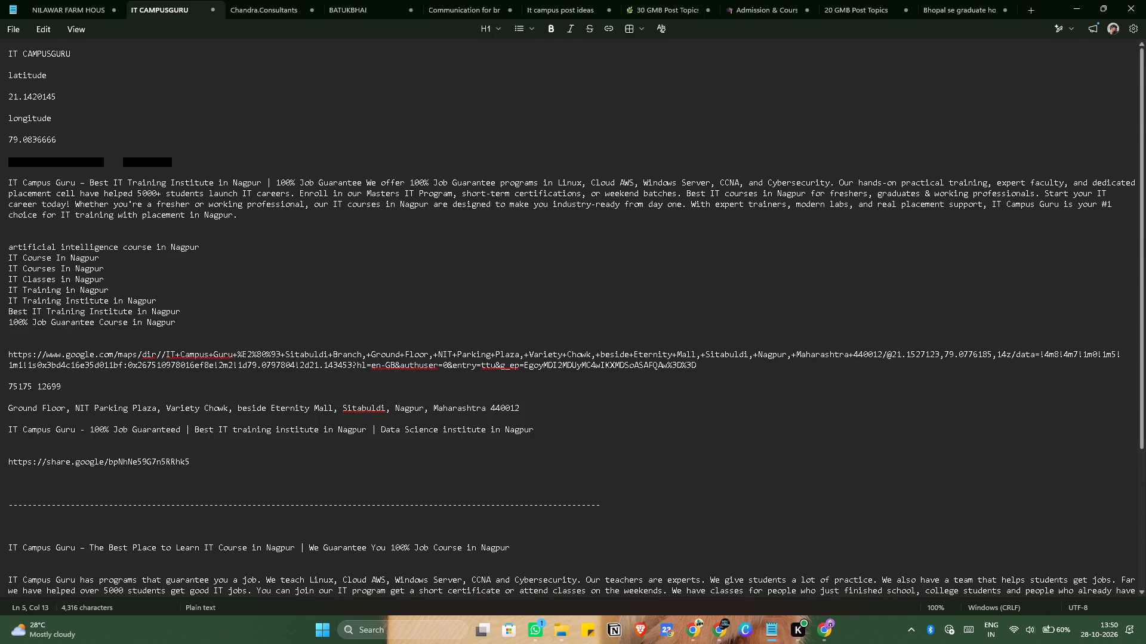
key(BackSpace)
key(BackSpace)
Check the latitude and longitude in the Chandra.Consultants and NILAWAR FARM HOUSE notes.
click(247, 11)
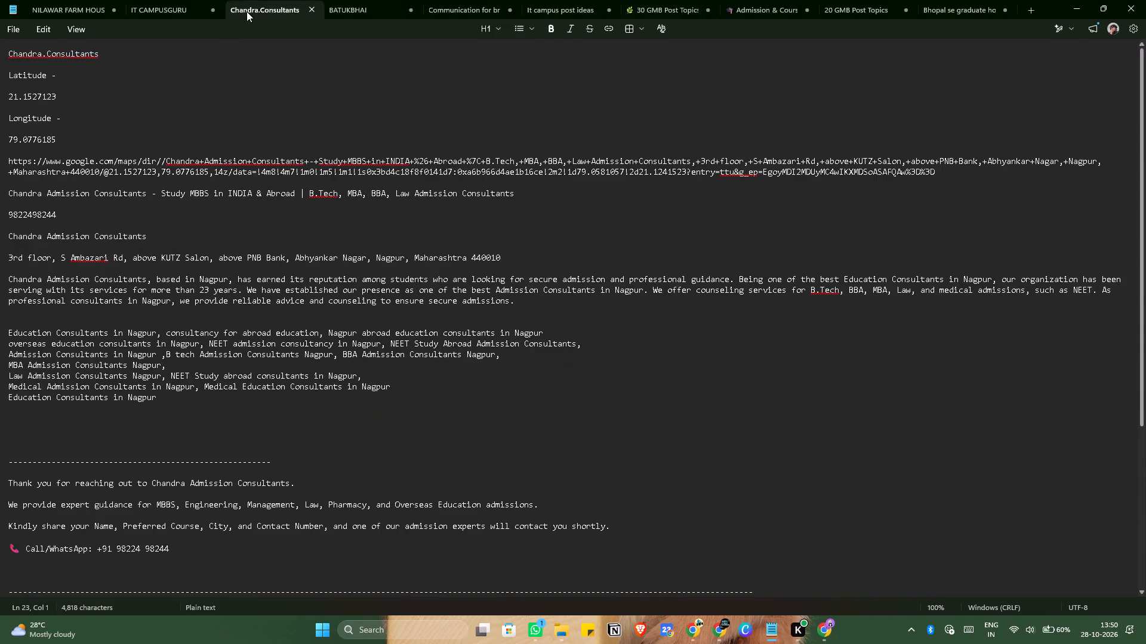
click(72, 10)
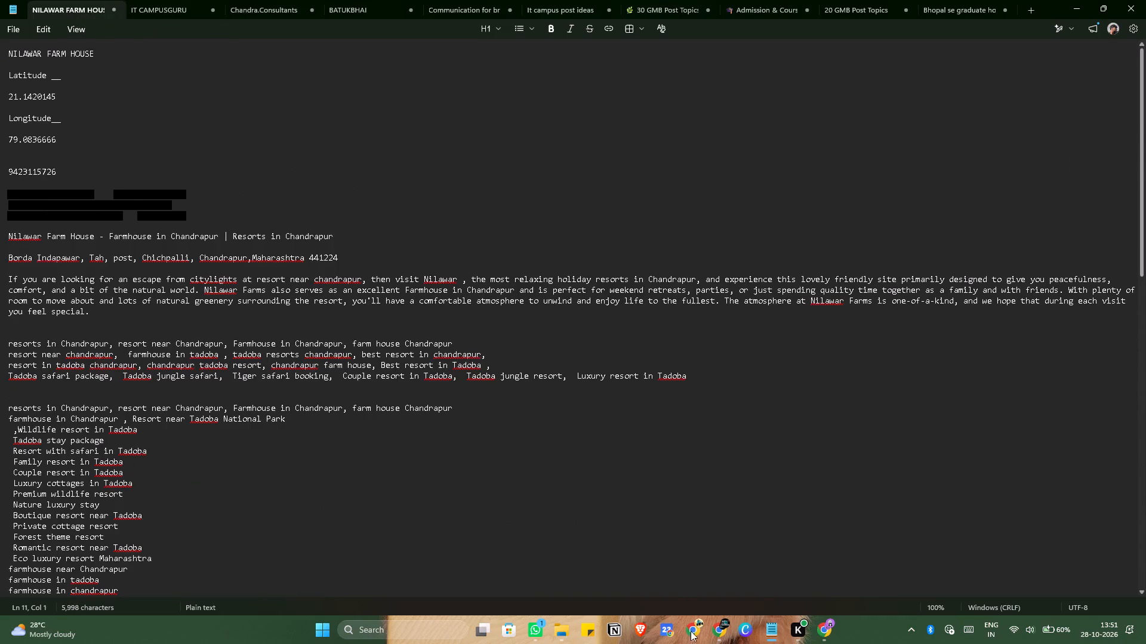
Switch to Chrome and go back from the IT Campus Guru and Batukbhai Jewellers directions pages to their listings.
click(830, 628)
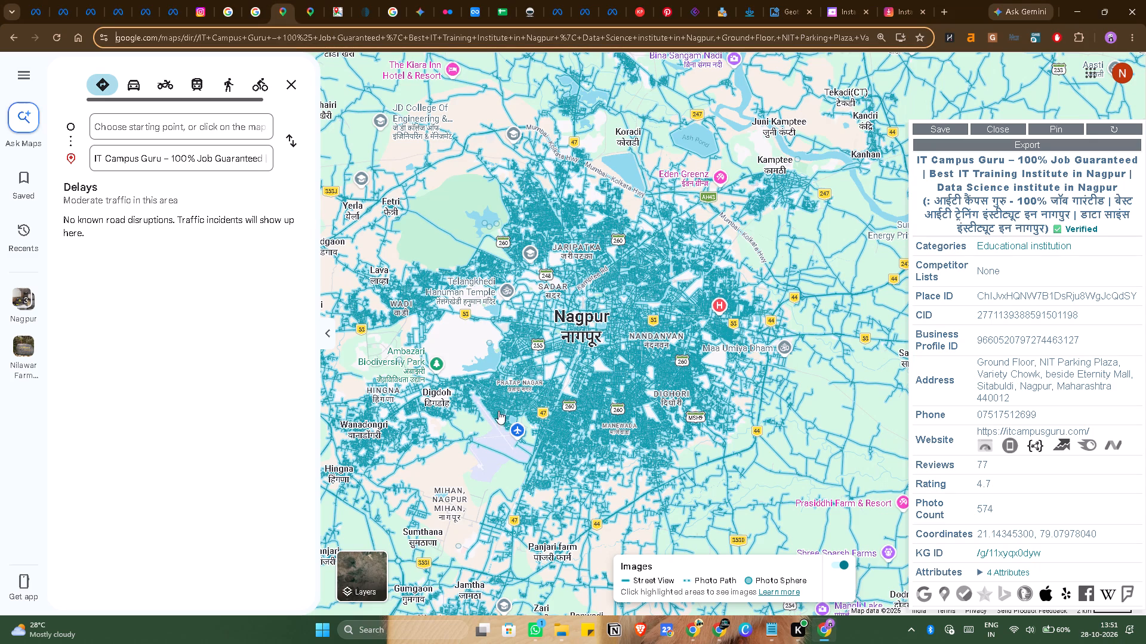
click(17, 41)
click(310, 11)
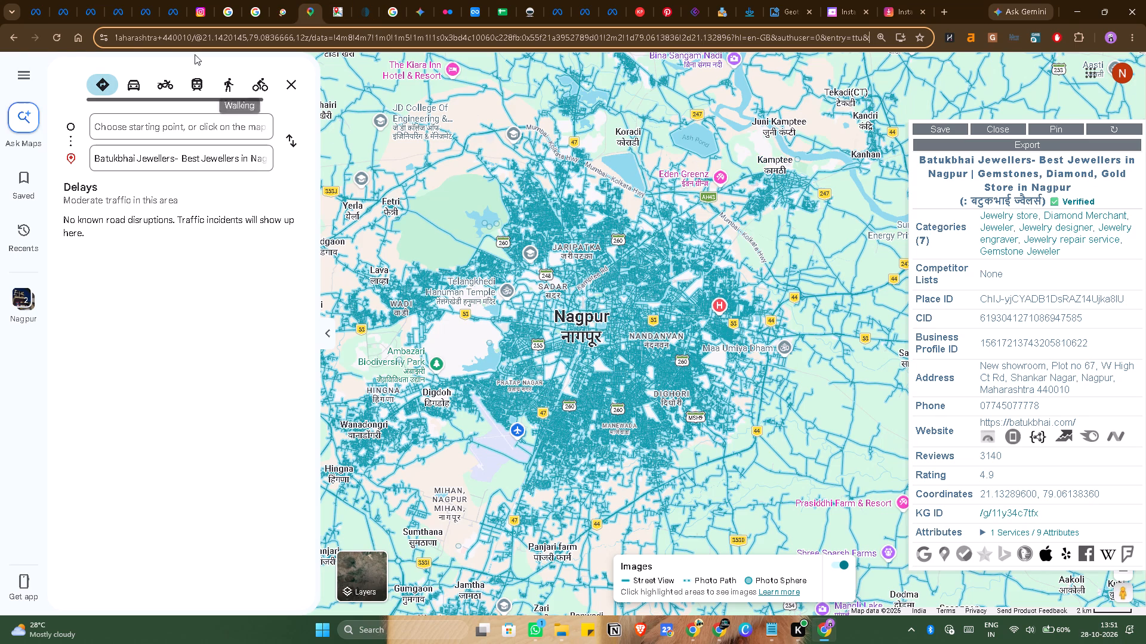
click(13, 35)
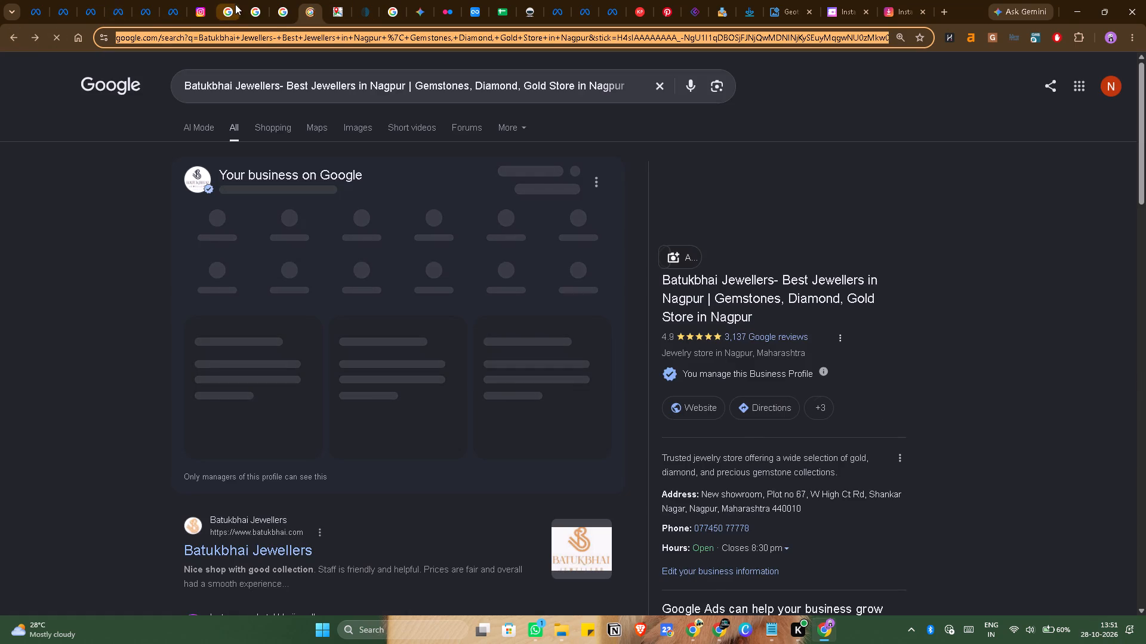
Open the Maps directions for the Nilawar Farm House listing and bring up the coordinates in the page's web address.
click(230, 4)
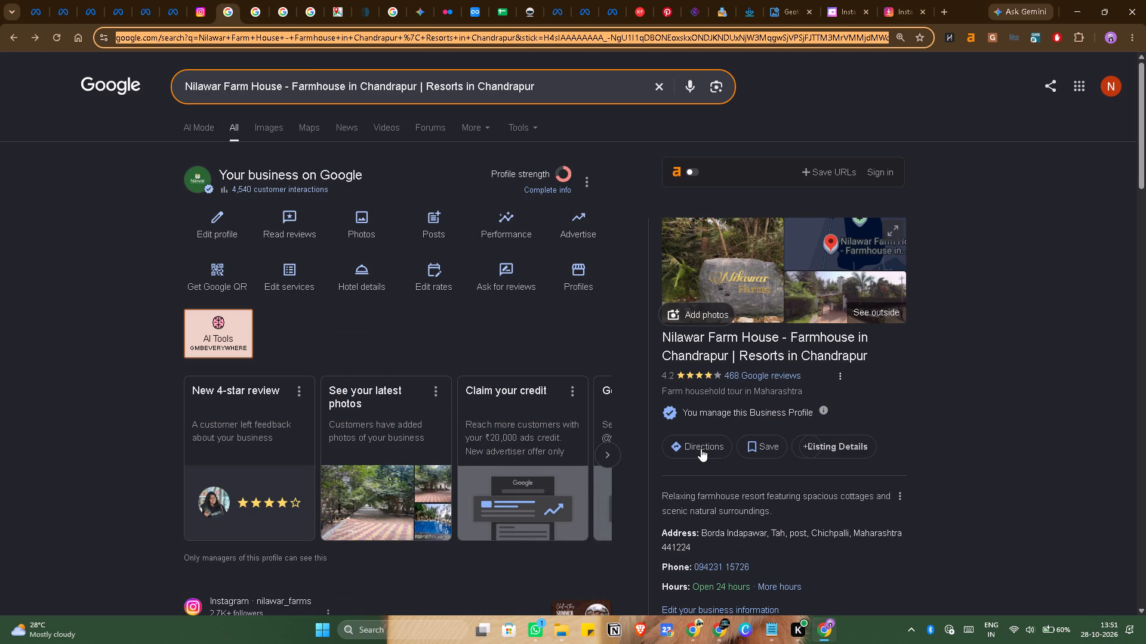
click(701, 448)
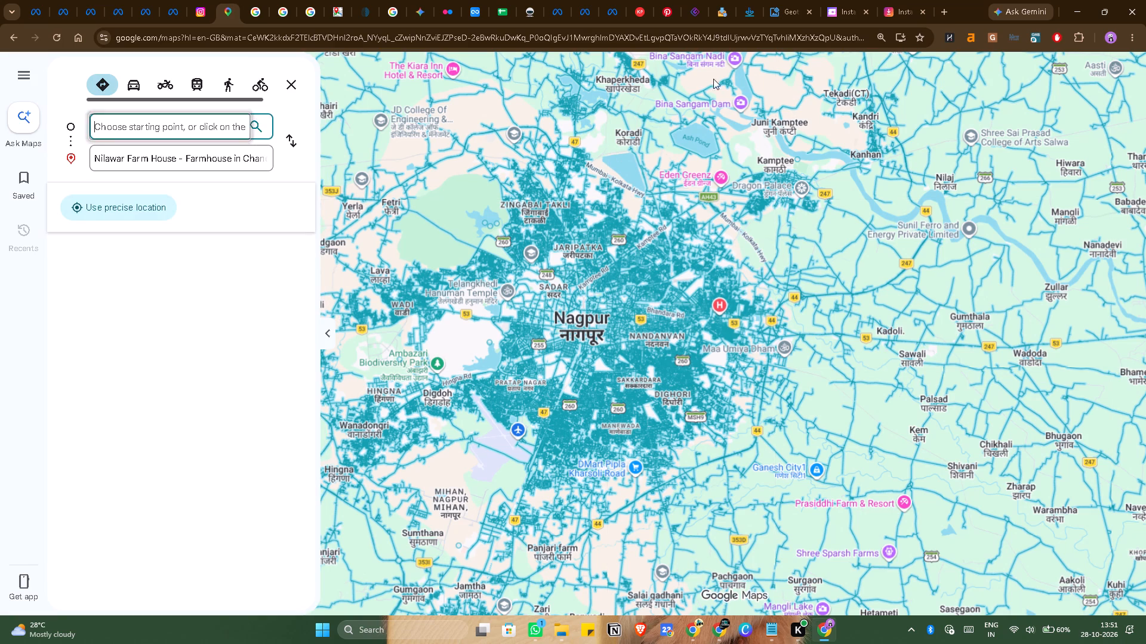
click(813, 36)
click(813, 36)
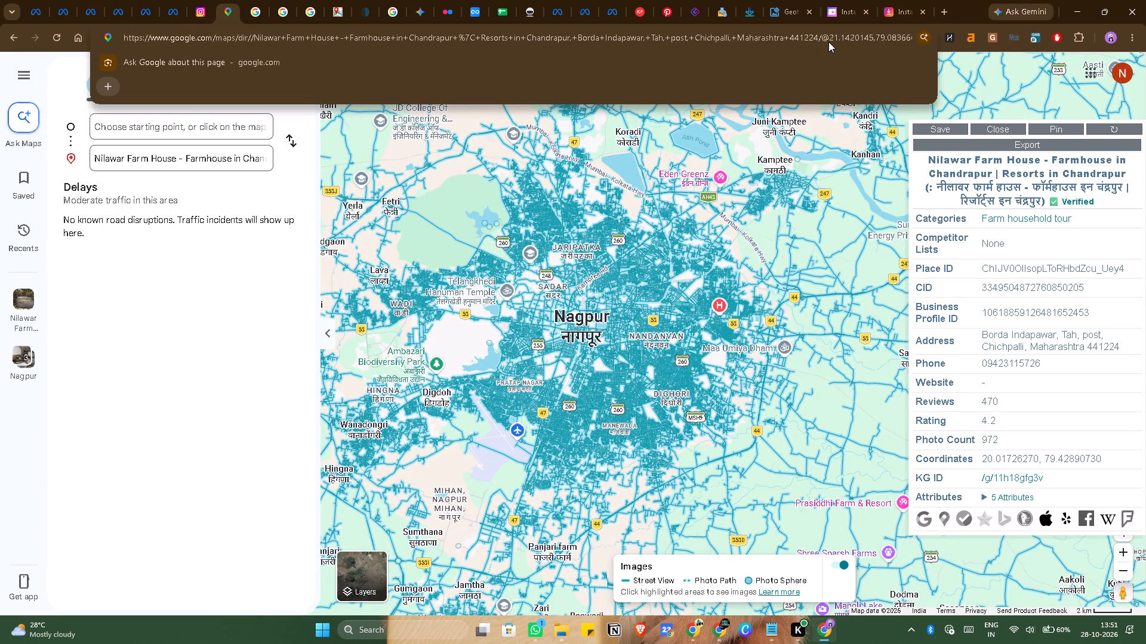
Compare the coordinates in the NILAWAR FARM HOUSE and IT CAMPUSGURU notes with those in the Nilawar Farm House directions address.
key(alt+Tab)
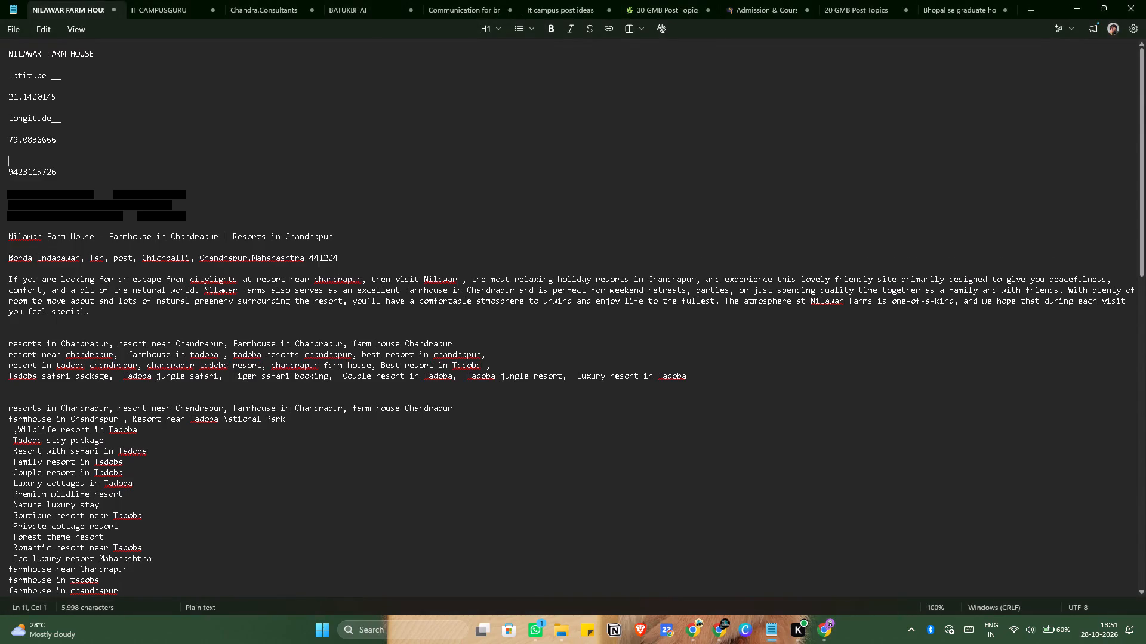
key(alt+Tab)
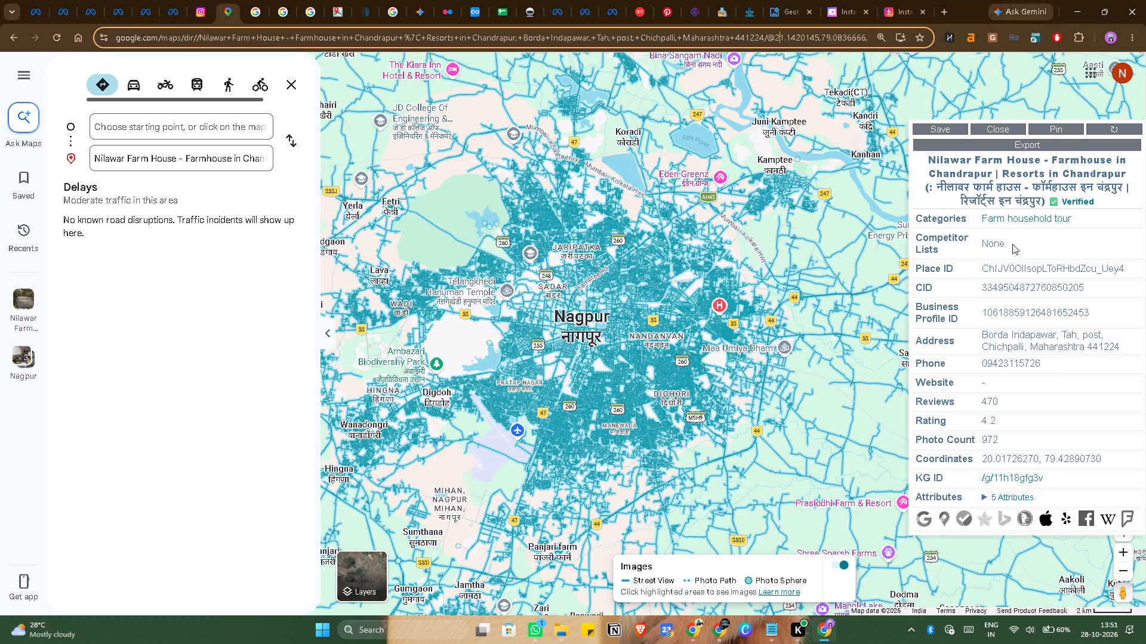
key(alt+Tab)
click(150, 0)
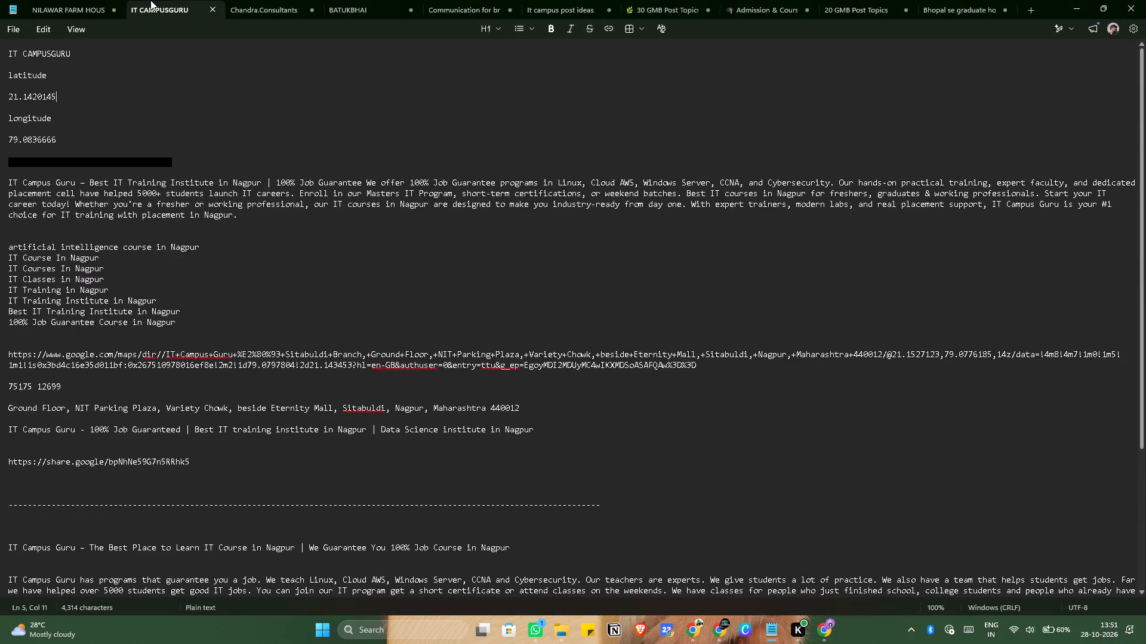
click(85, 4)
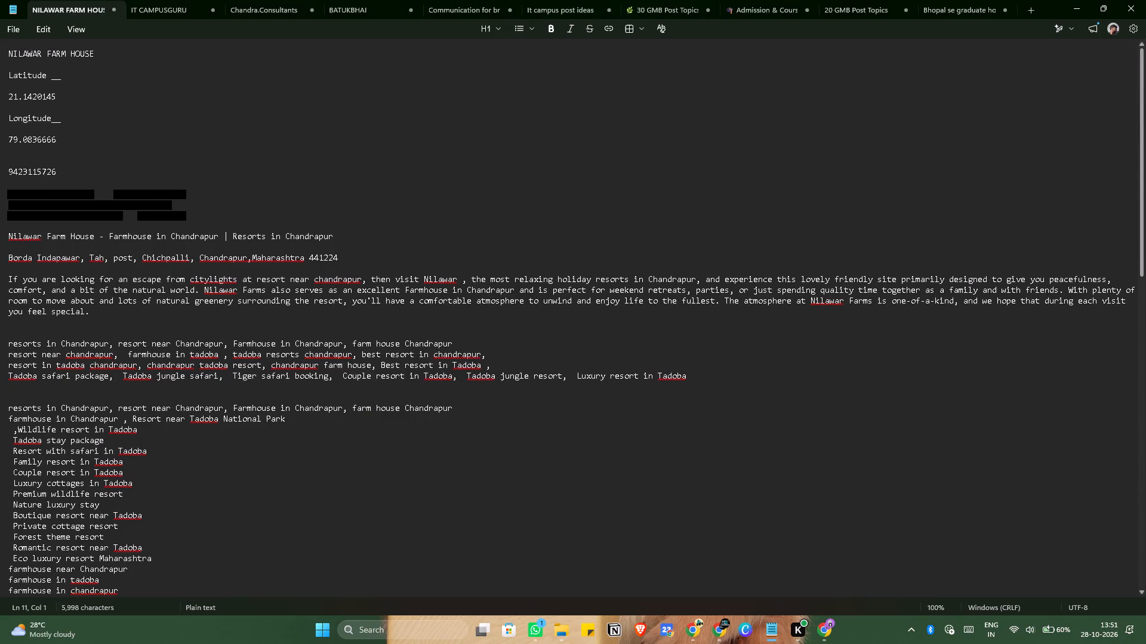
click(155, 10)
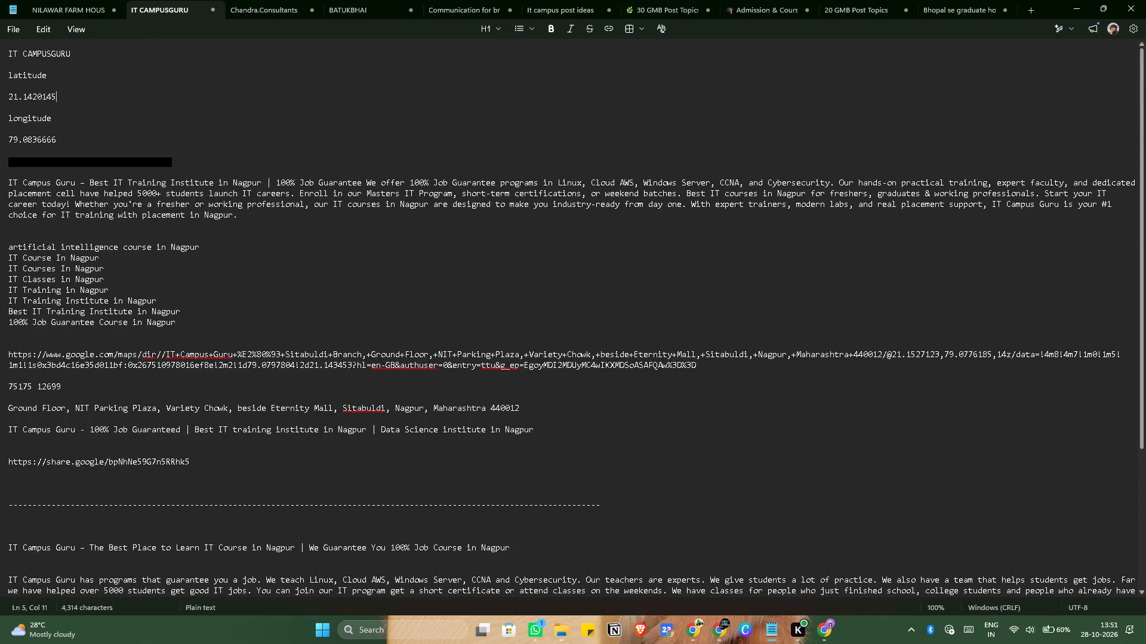
Return to Chrome, leave the Nilawar Farm House directions, and open the Maps directions from the IT Campus Guru listing.
key(alt+Tab)
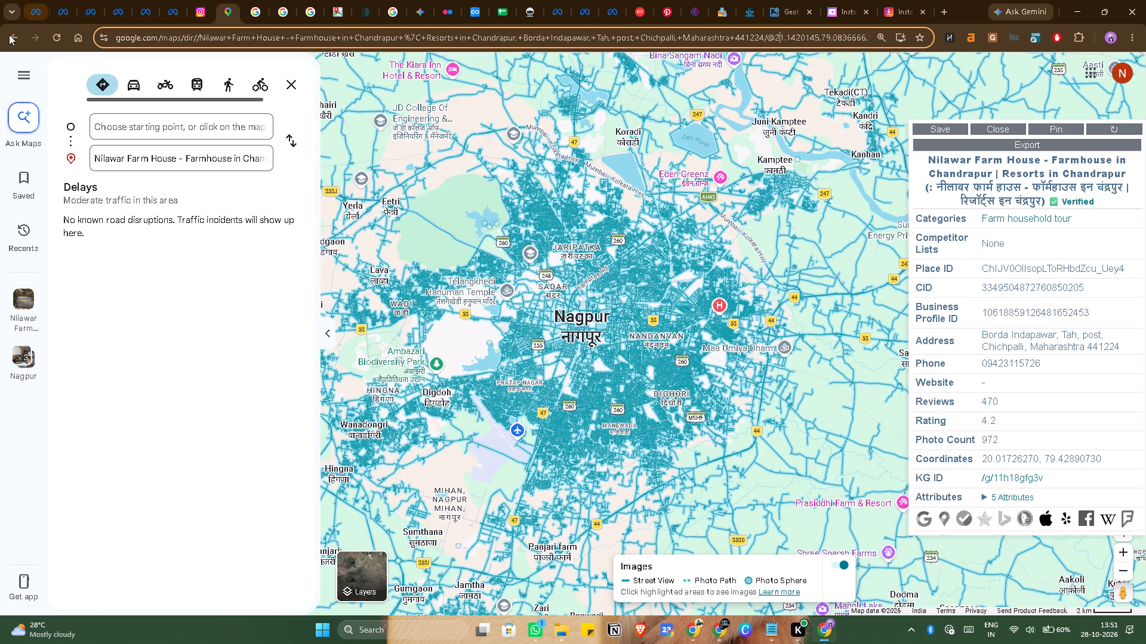
click(8, 35)
click(247, 7)
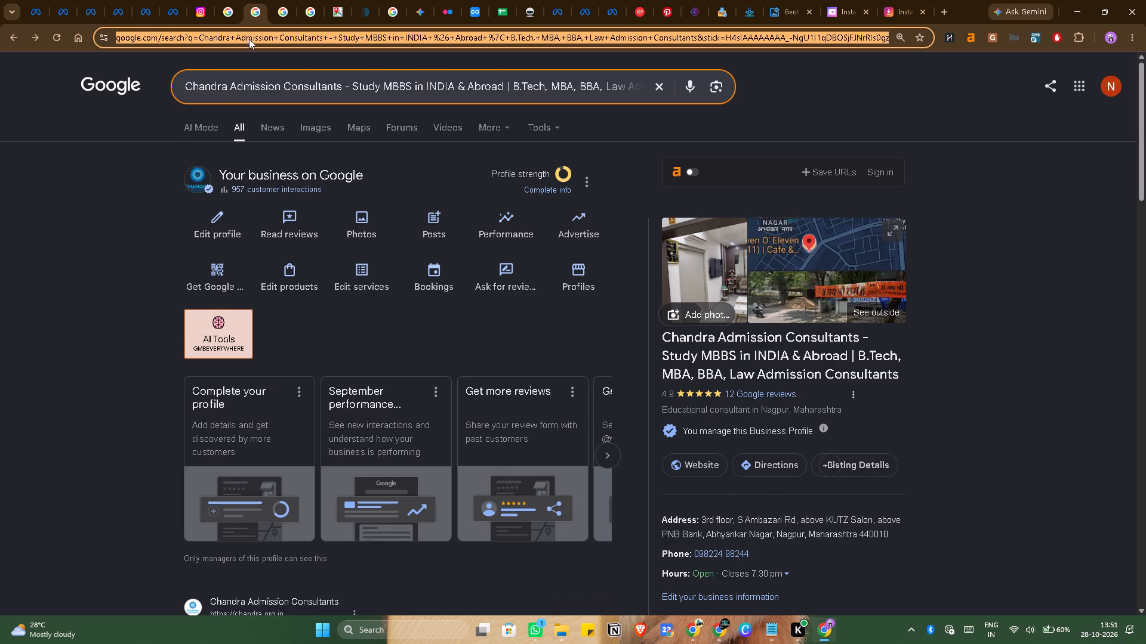
click(279, 14)
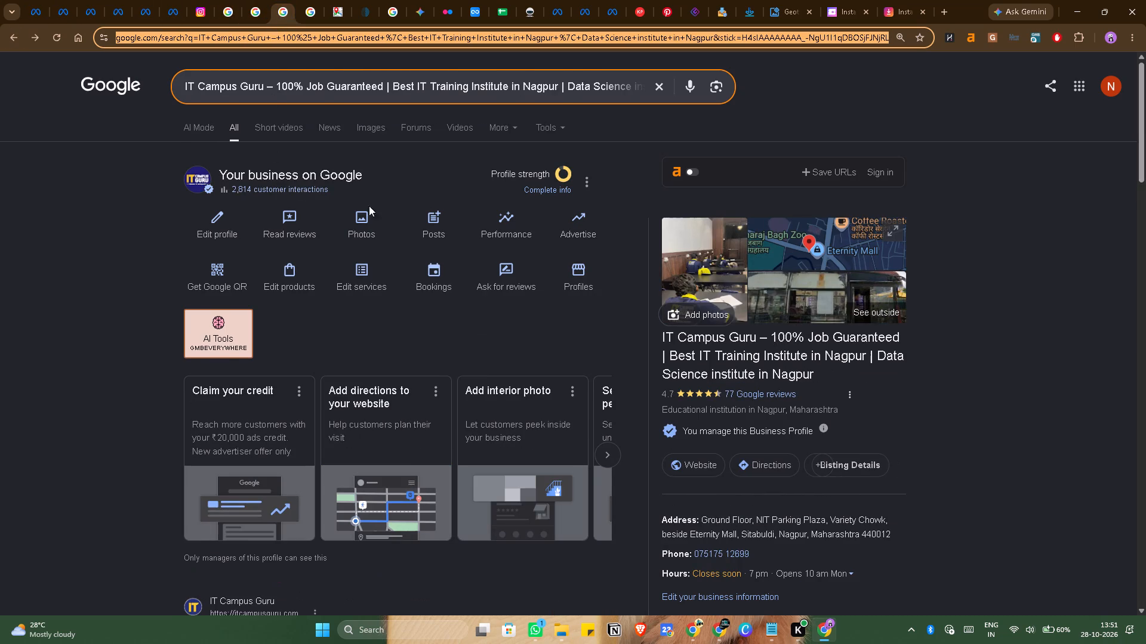
click(784, 459)
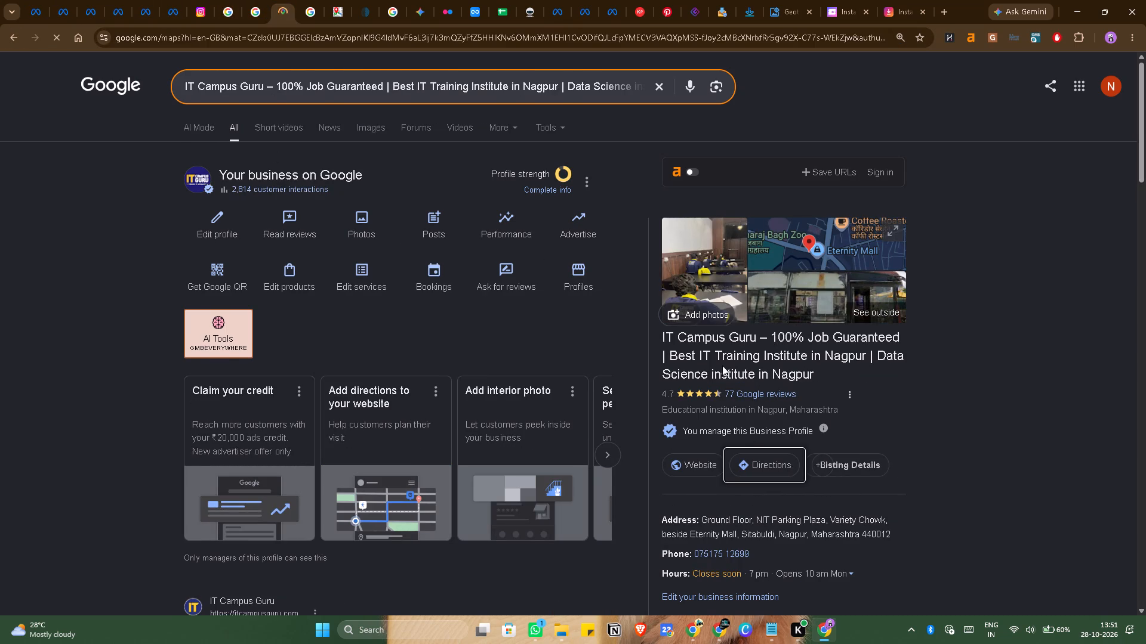
Copy the coordinates 21.1420145,79.0836666 with their trailing comma from the web address of the IT Campus Guru directions page.
click(826, 36)
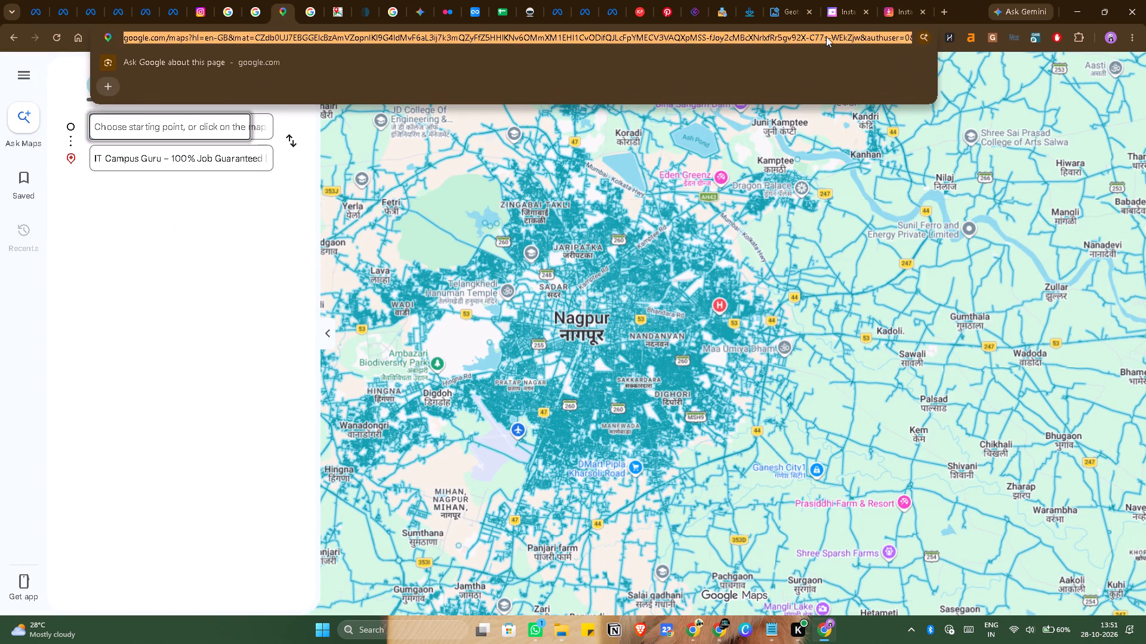
click(826, 36)
key(Right)
key(Right)
key(Right)
key(Right)
key(Right)
key(Right)
key(Right)
key(Right)
key(Right)
key(Right)
key(Right)
key(Right)
key(Right)
key(Right)
key(Right)
key(Right)
key(Right)
key(Right)
key(Right)
key(Right)
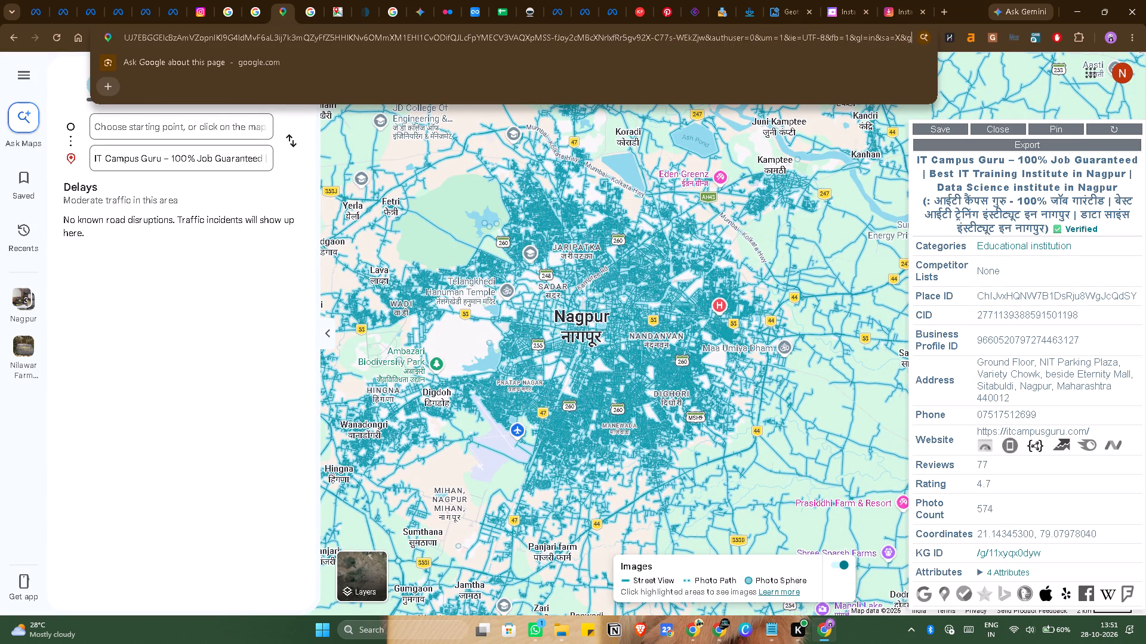
key(Left)
key(Left)
key(Left)
key(Left)
key(Left)
key(Left)
key(Left)
key(Left)
key(Left)
key(Left)
key(Left)
key(Left)
key(Left)
key(Left)
key(Left)
key(Left)
key(Left)
key(Left)
key(Left)
key(Left)
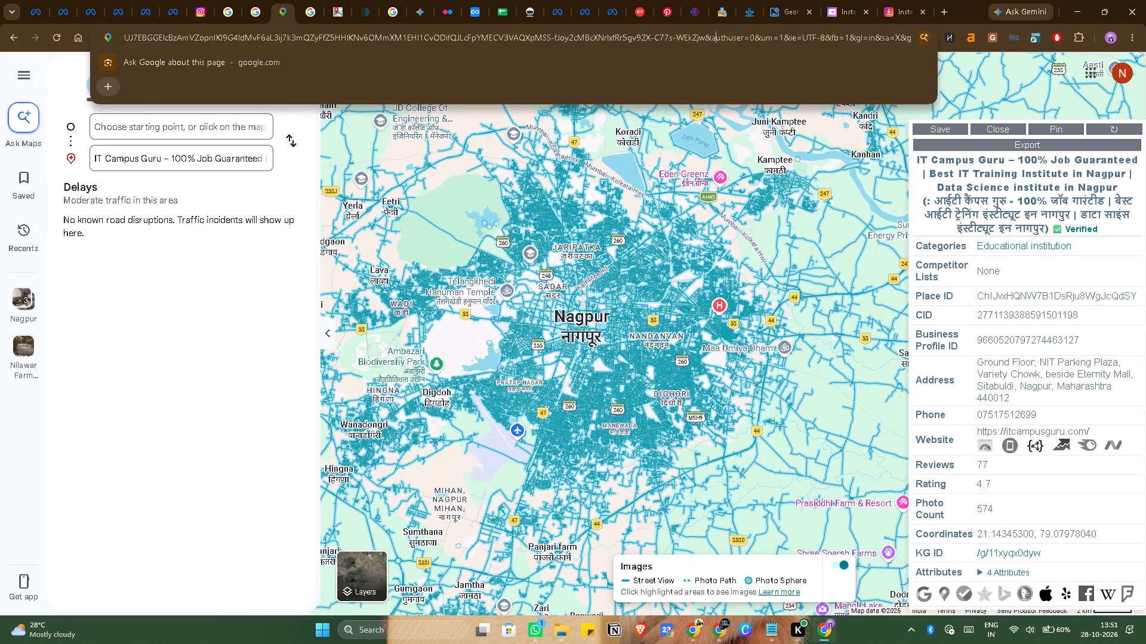
double_click(826, 36)
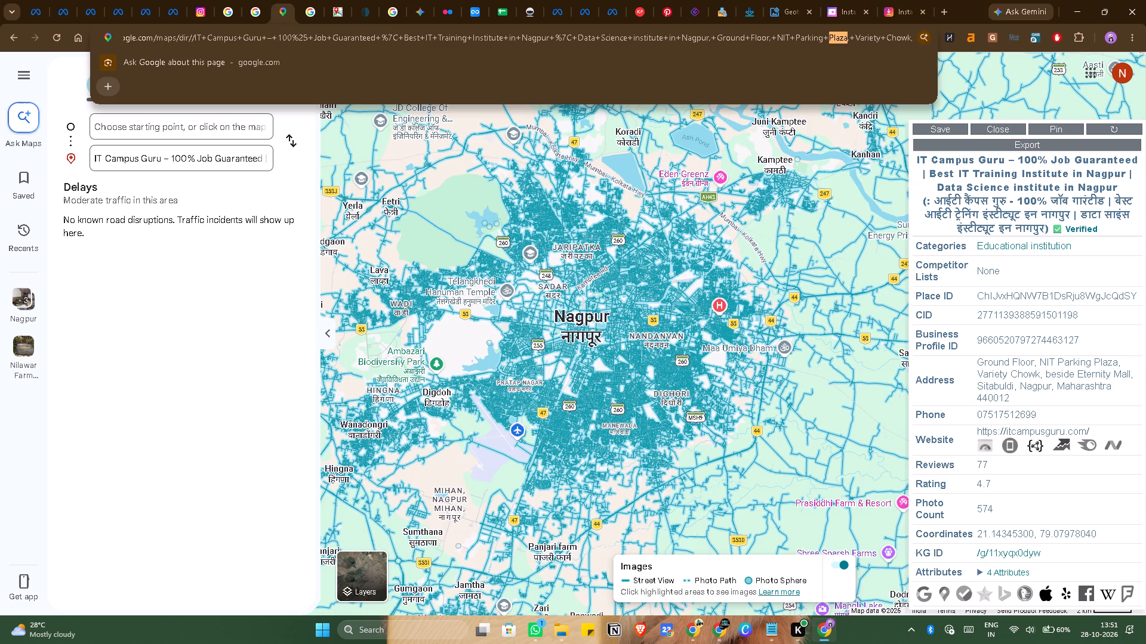
click(857, 37)
key(Right)
key(Right)
key(Right)
key(Right)
key(Right)
key(Right)
key(Right)
key(Right)
key(Right)
key(Right)
key(Right)
key(Right)
key(Right)
key(Right)
key(Right)
key(Right)
key(Right)
key(Right)
key(Right)
key(Right)
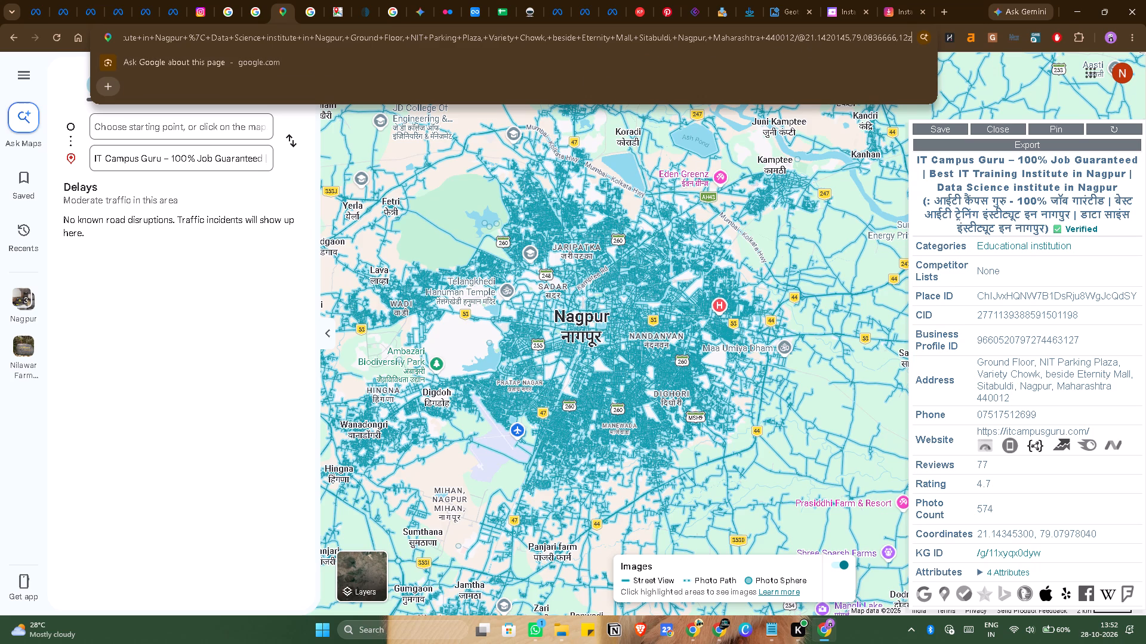
drag(805, 33, 898, 41)
key(ctrl+c)
Switch to Notepad and paste the copied coordinates two spaces after the latitude in the IT CAMPUSGURU note.
key(alt+Tab)
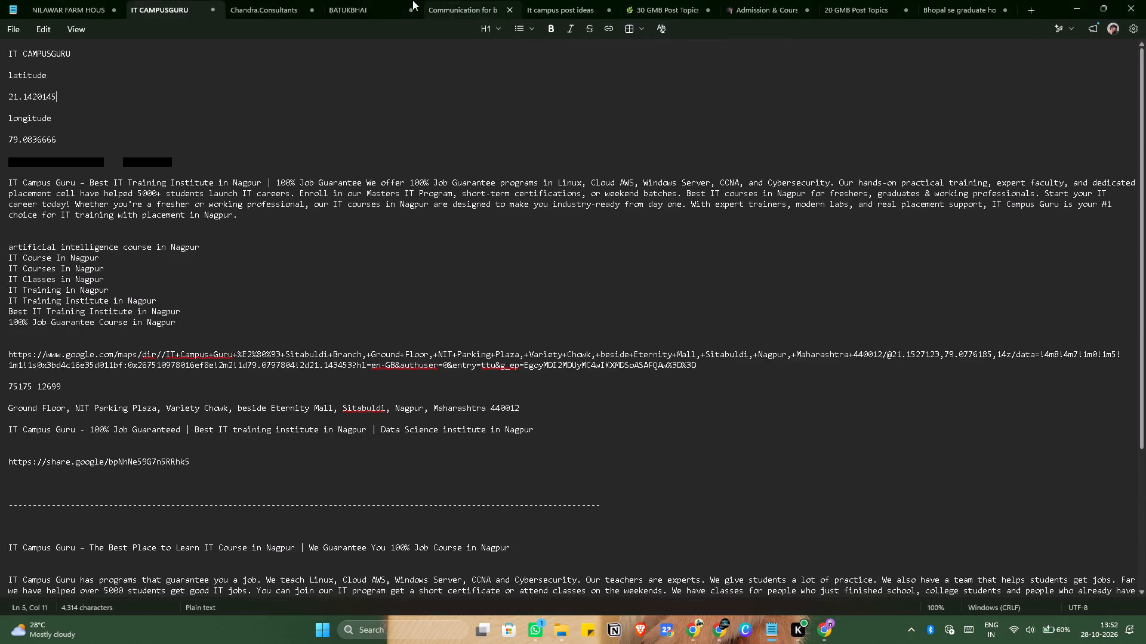
click(156, 97)
key(space)
key(space)
key(ctrl+v)
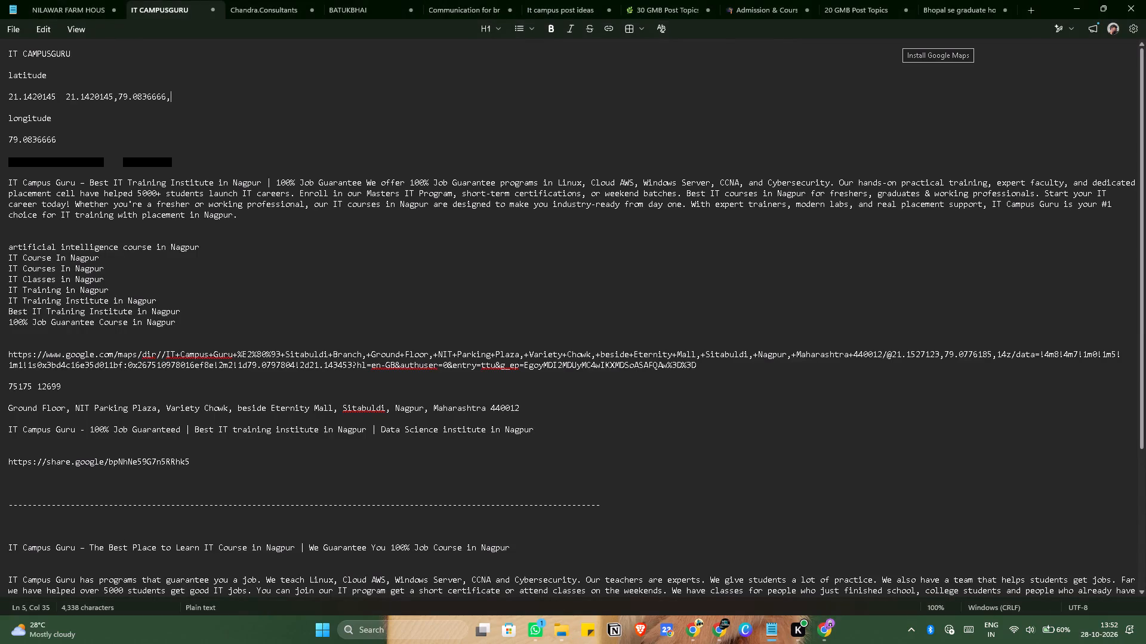
Compare the coordinates in the NILAWAR FARM HOUSE note with those in the IT CAMPUSGURU note.
click(82, 2)
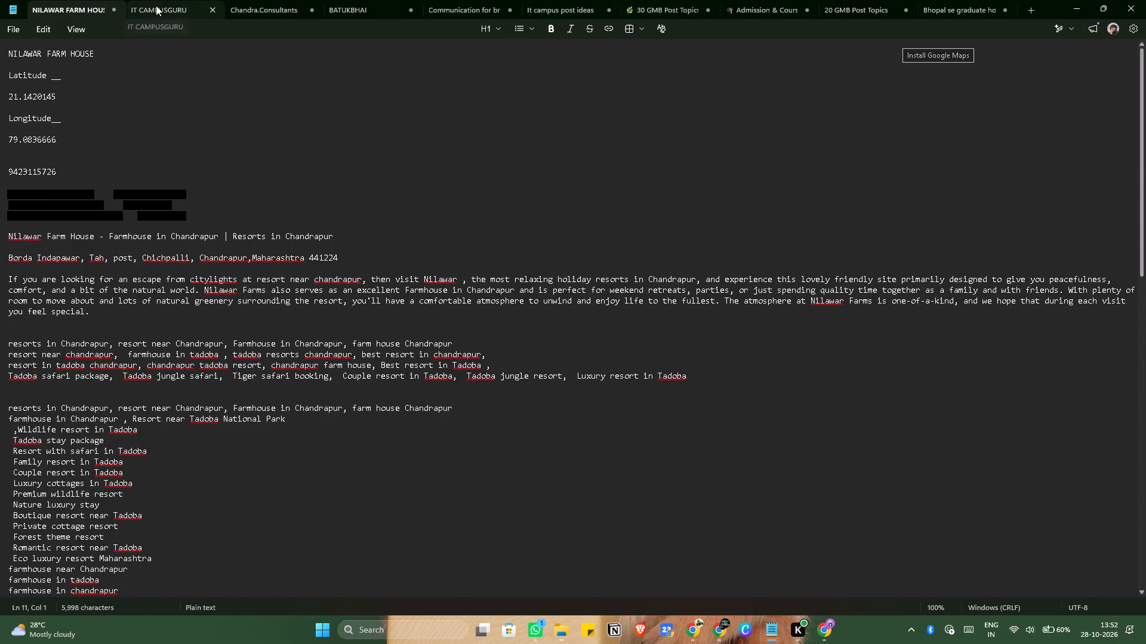
click(156, 5)
click(81, 16)
key(alt+Tab)
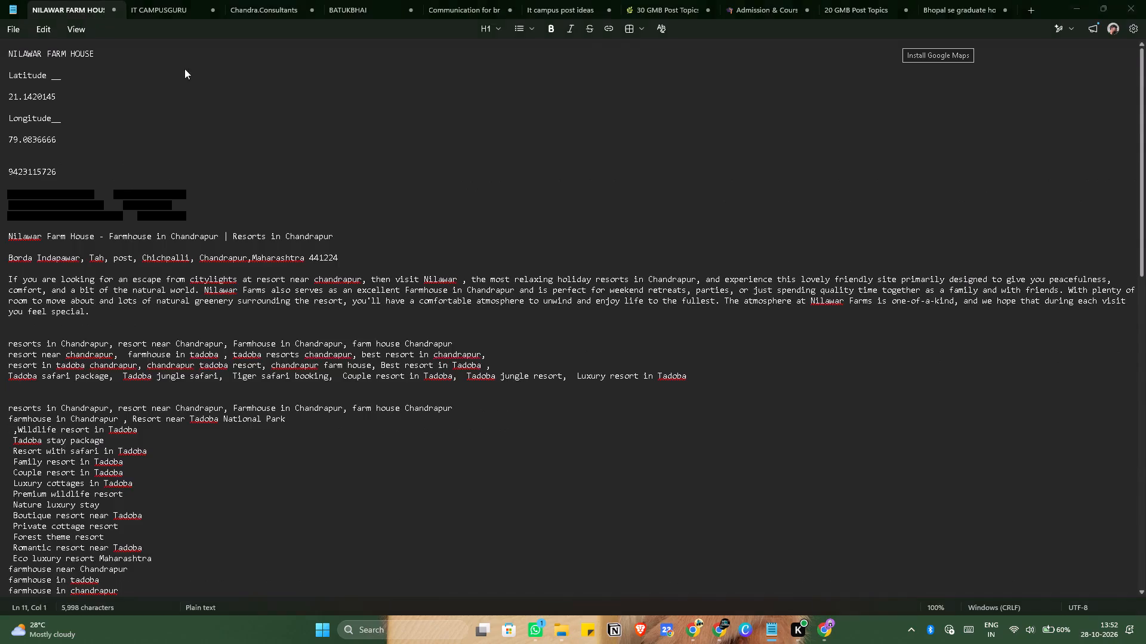
Switch to Chrome, reload the Nilawar Farm House search results, and open the listing's Maps directions.
click(215, 8)
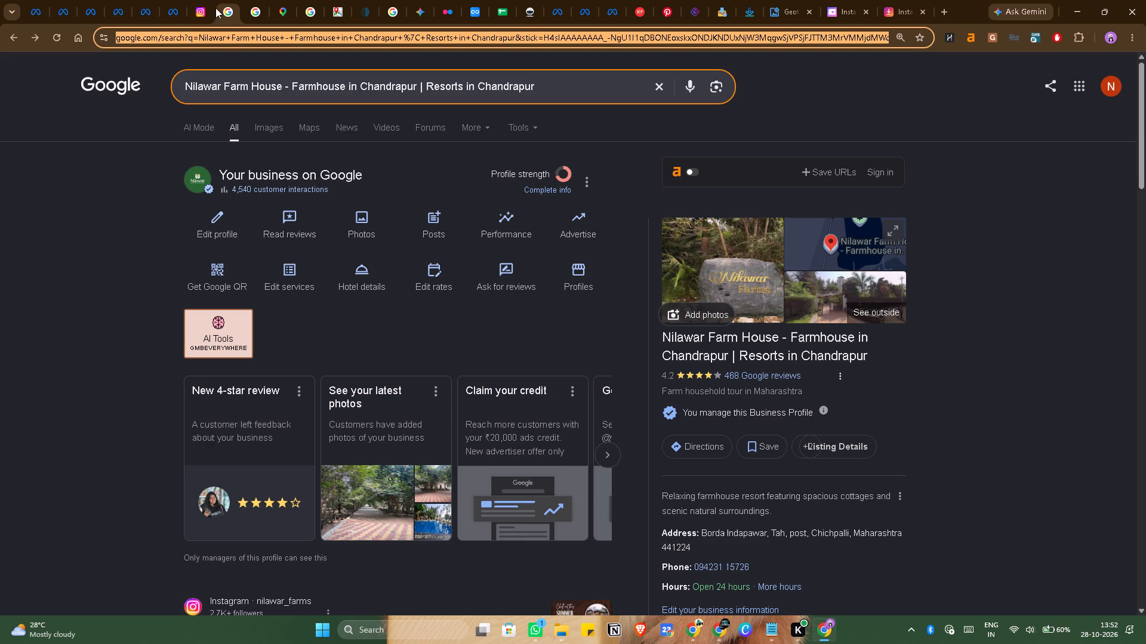
click(109, 174)
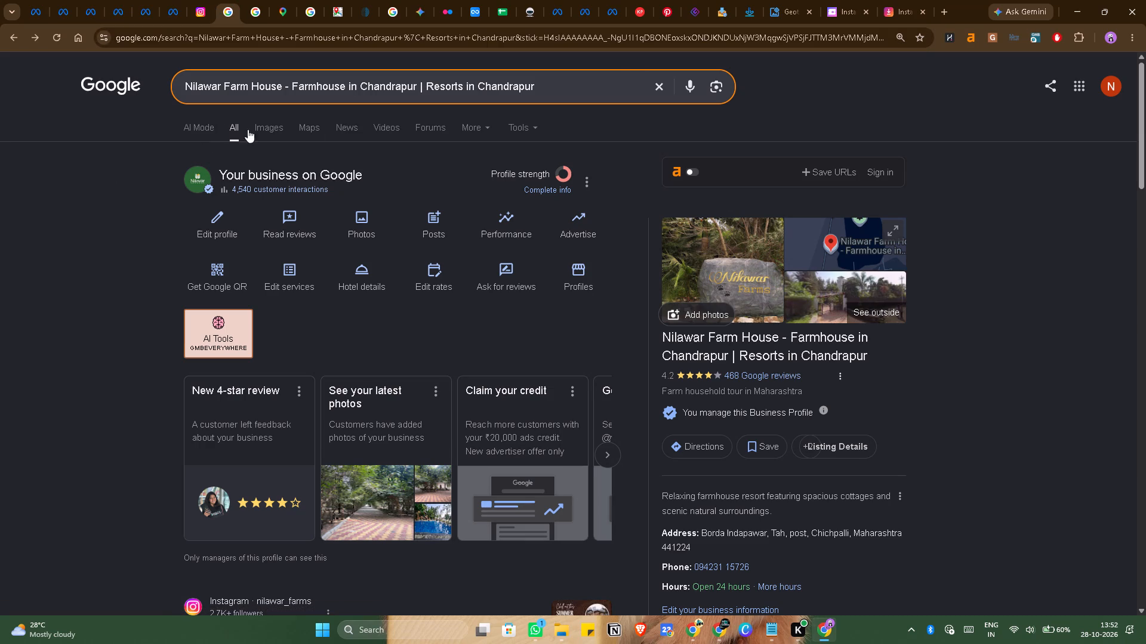
click(53, 40)
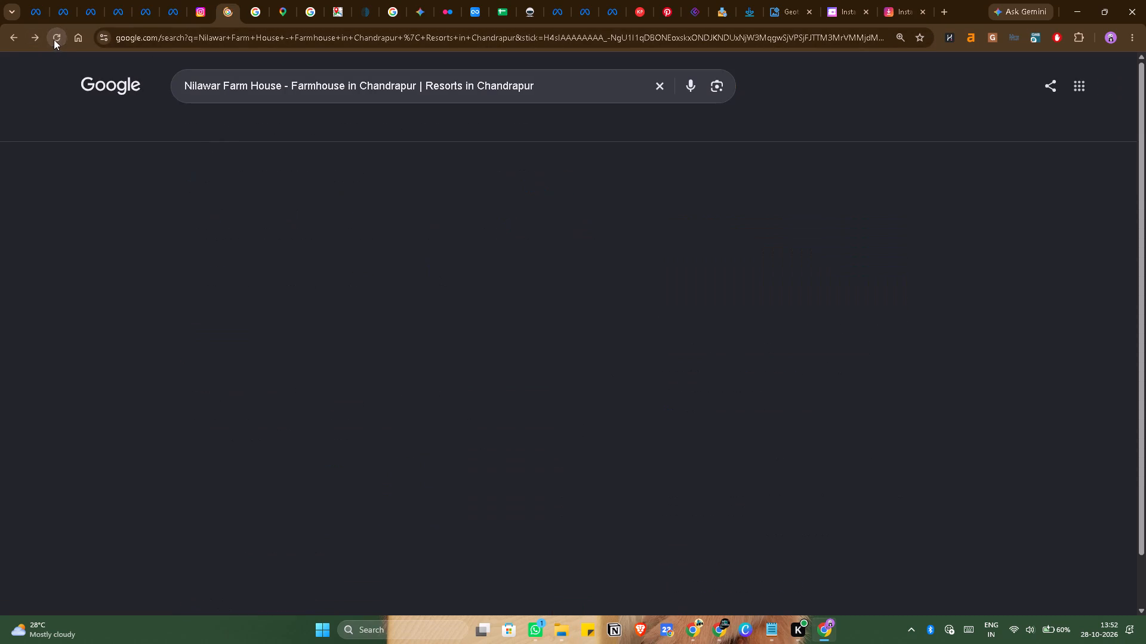
click(757, 32)
click(1001, 247)
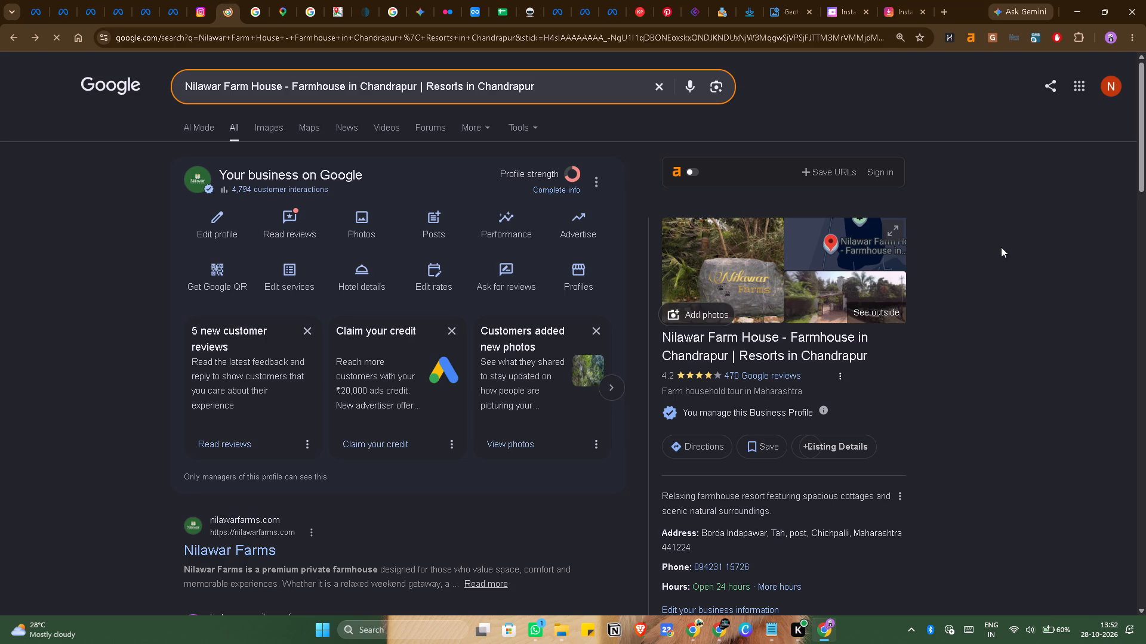
click(701, 444)
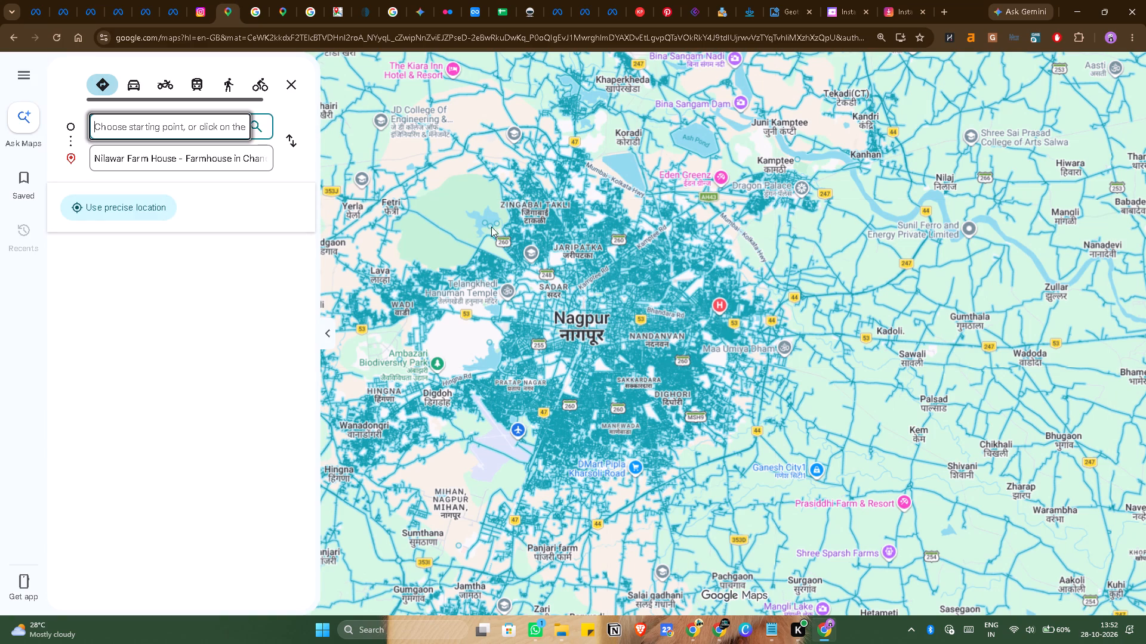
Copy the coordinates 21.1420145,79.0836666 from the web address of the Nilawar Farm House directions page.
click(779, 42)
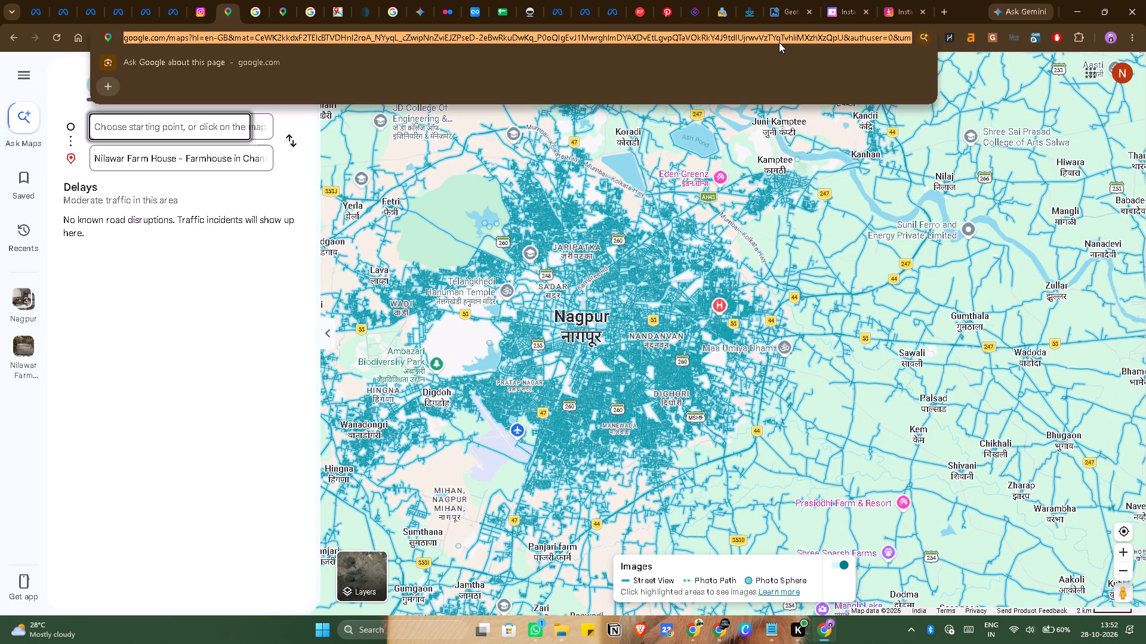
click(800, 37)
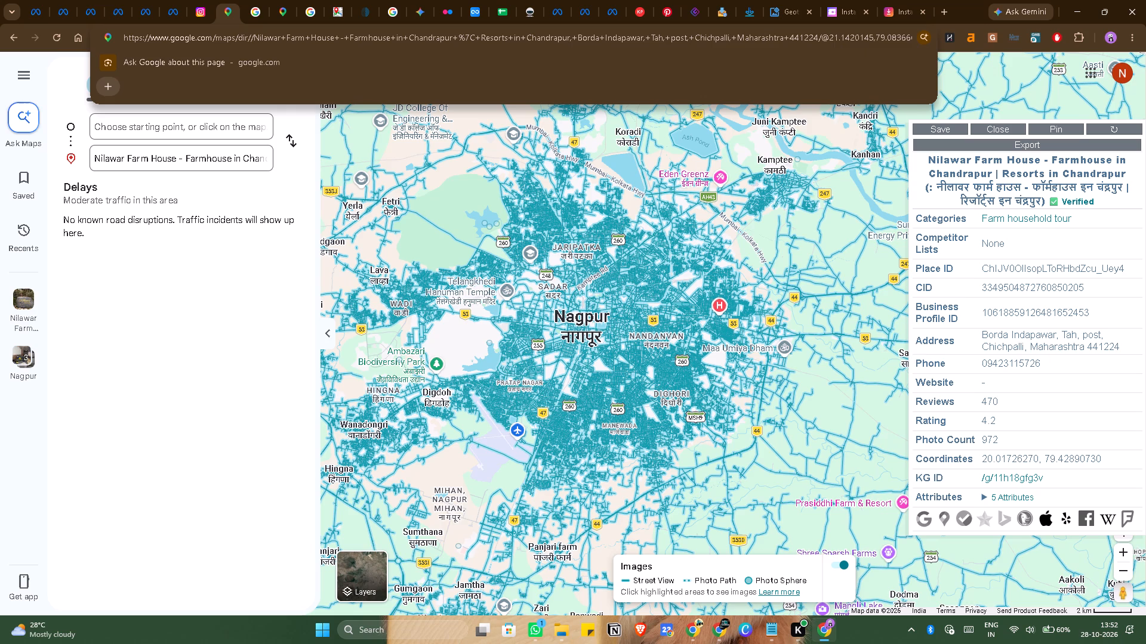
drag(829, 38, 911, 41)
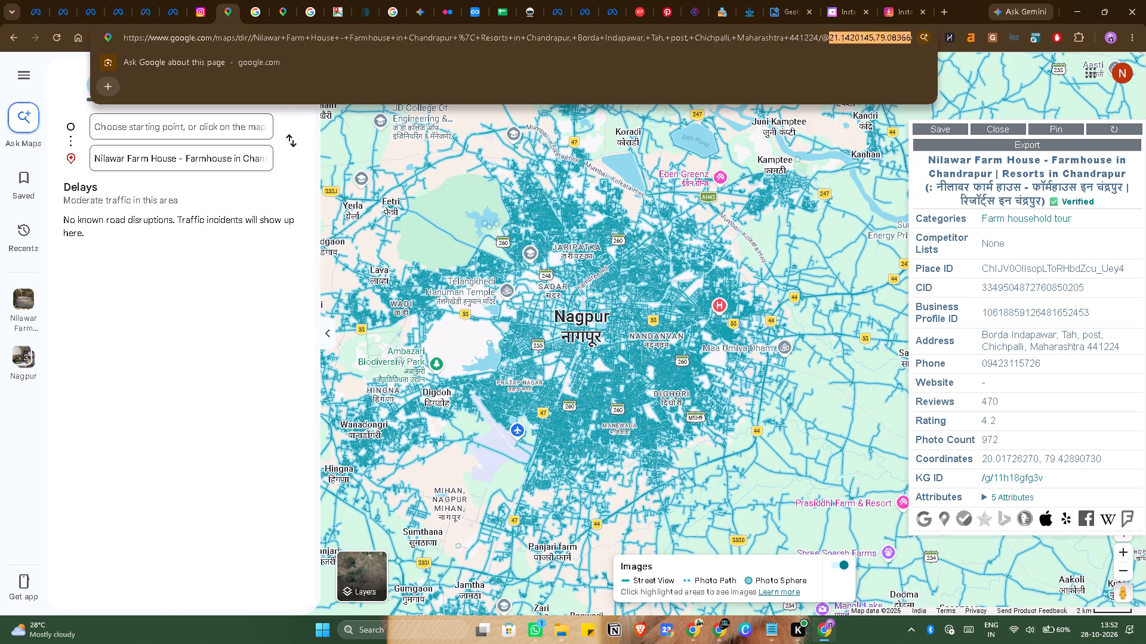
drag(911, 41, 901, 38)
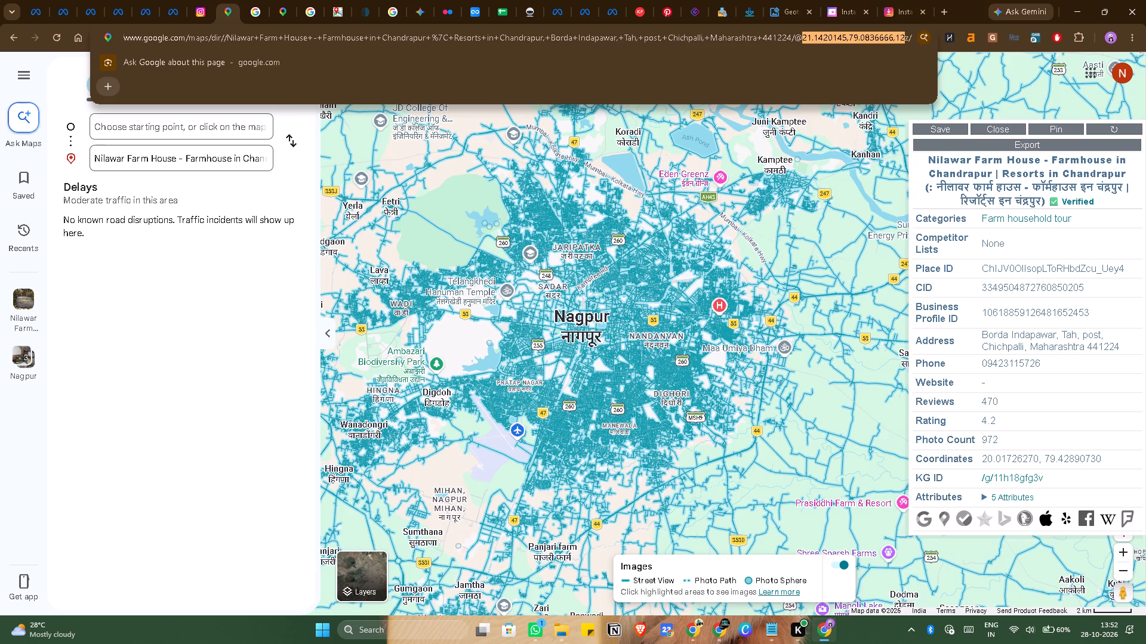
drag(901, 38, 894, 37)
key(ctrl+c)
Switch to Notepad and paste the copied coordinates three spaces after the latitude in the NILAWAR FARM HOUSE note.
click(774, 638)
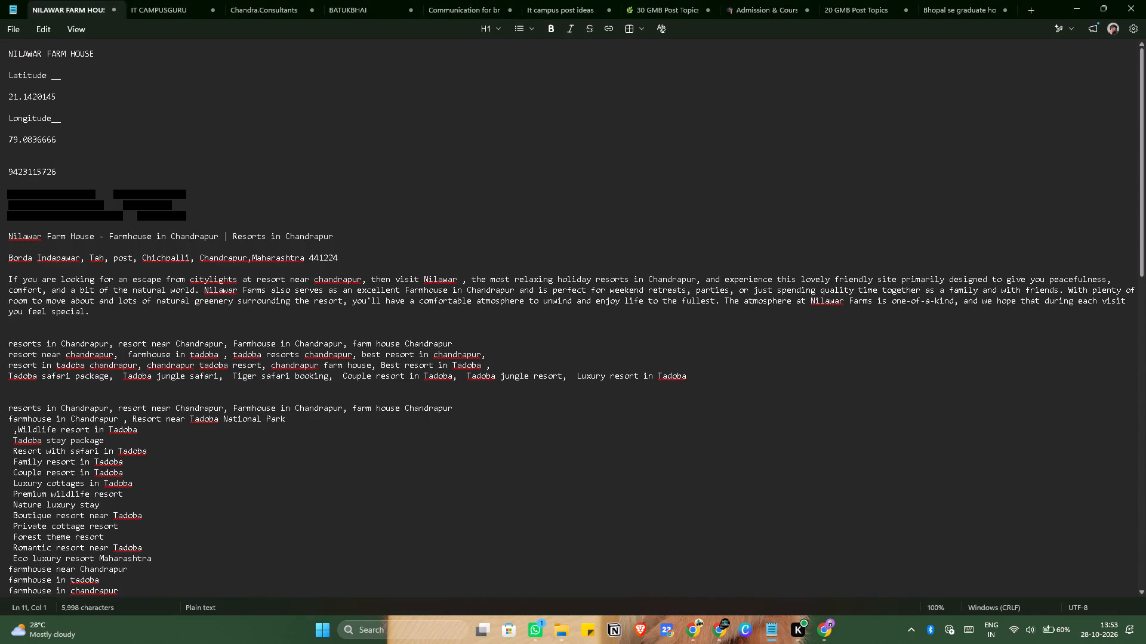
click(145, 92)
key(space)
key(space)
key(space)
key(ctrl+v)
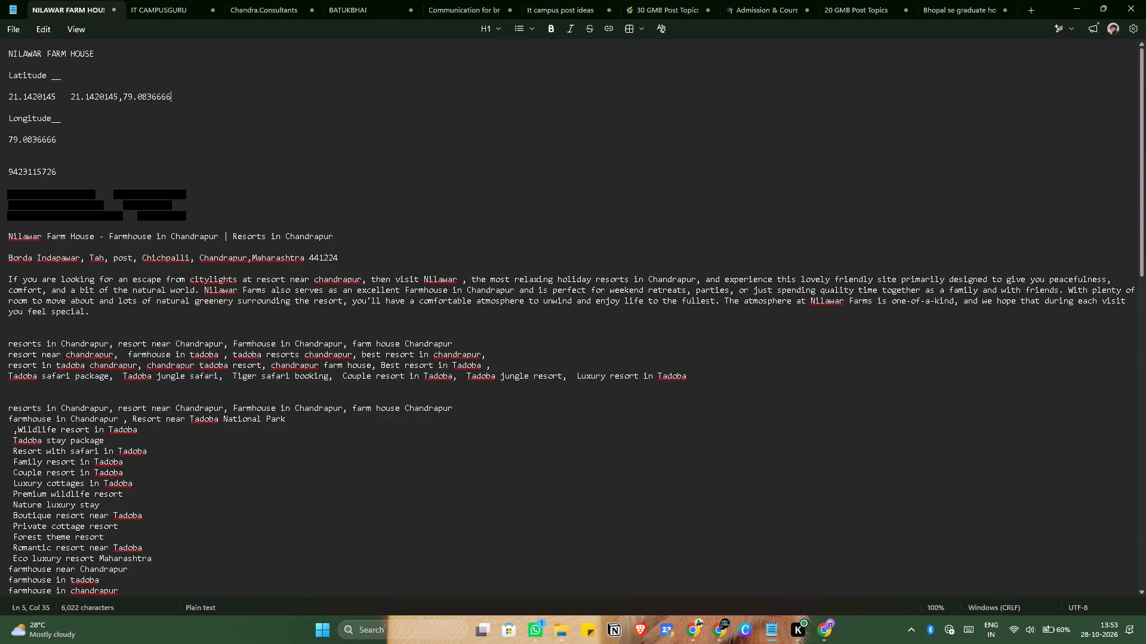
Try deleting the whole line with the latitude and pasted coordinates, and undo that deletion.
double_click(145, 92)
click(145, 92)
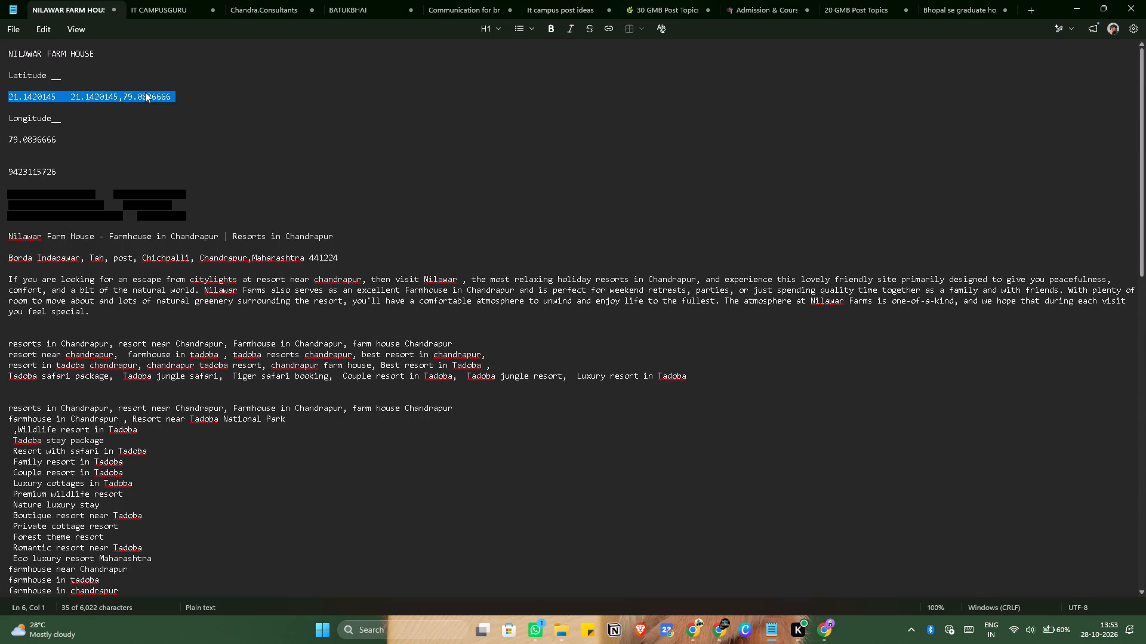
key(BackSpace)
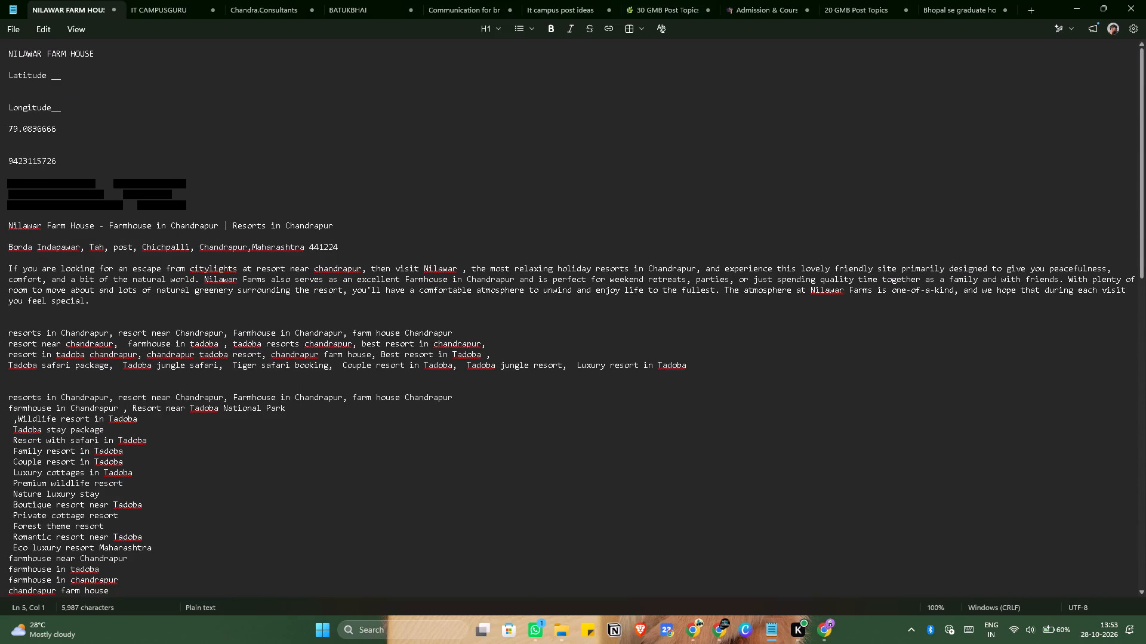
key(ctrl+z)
Undo the edits in the NILAWAR FARM HOUSE note back to its original latitude and longitude values.
click(146, 92)
click(144, 89)
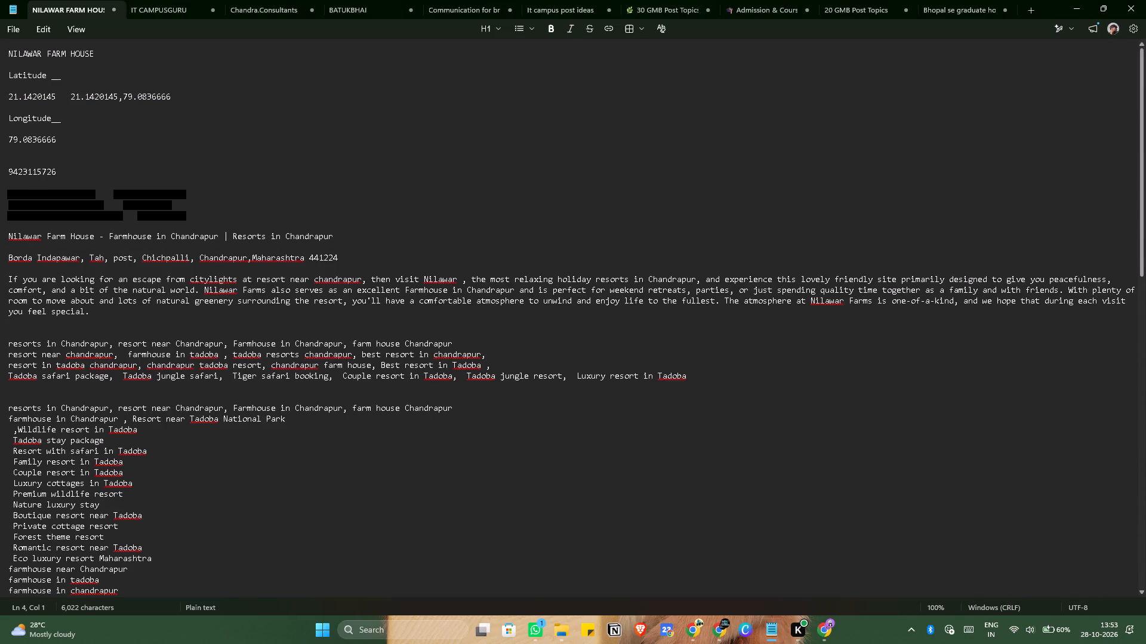
key(ctrl+z)
key(ctrl+z)
key(ctrl+z)
key(ctrl+z)
key(ctrl+z)
key(ctrl+z)
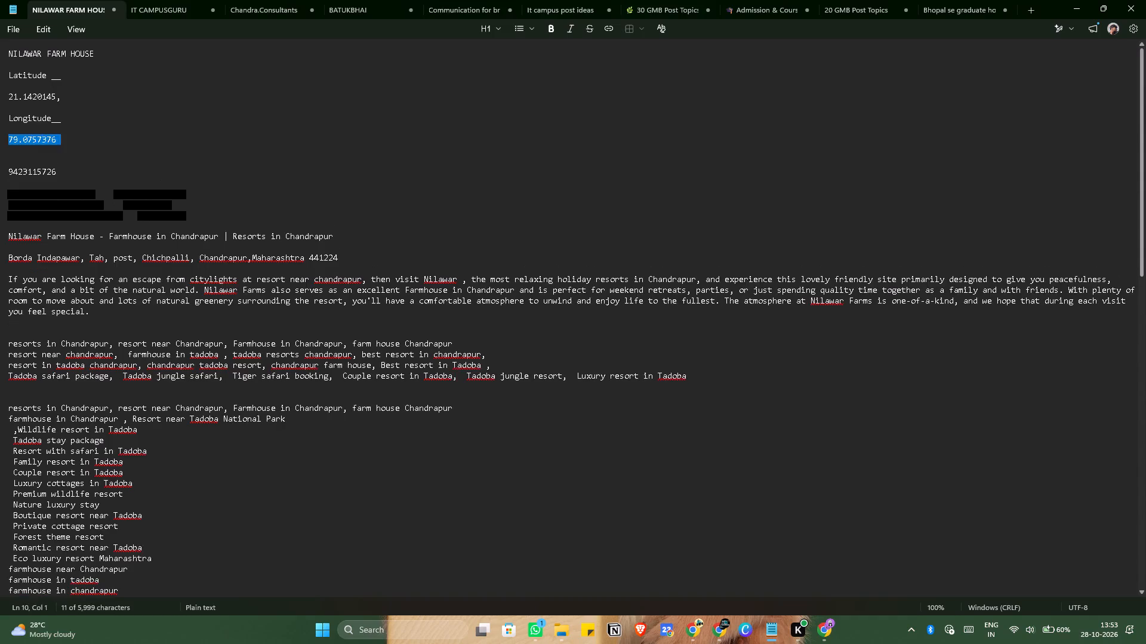
key(ctrl+z)
key(ctrl+z)
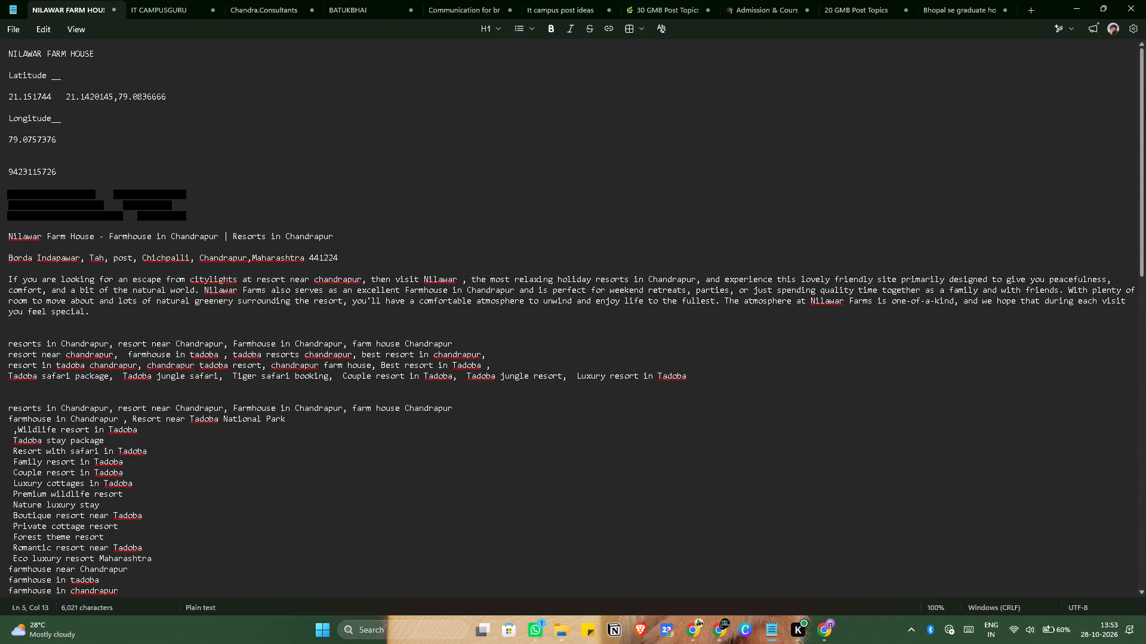
Delete the pasted coordinates and the spaces before them from the latitude line of the NILAWAR FARM HOUSE note.
click(187, 93)
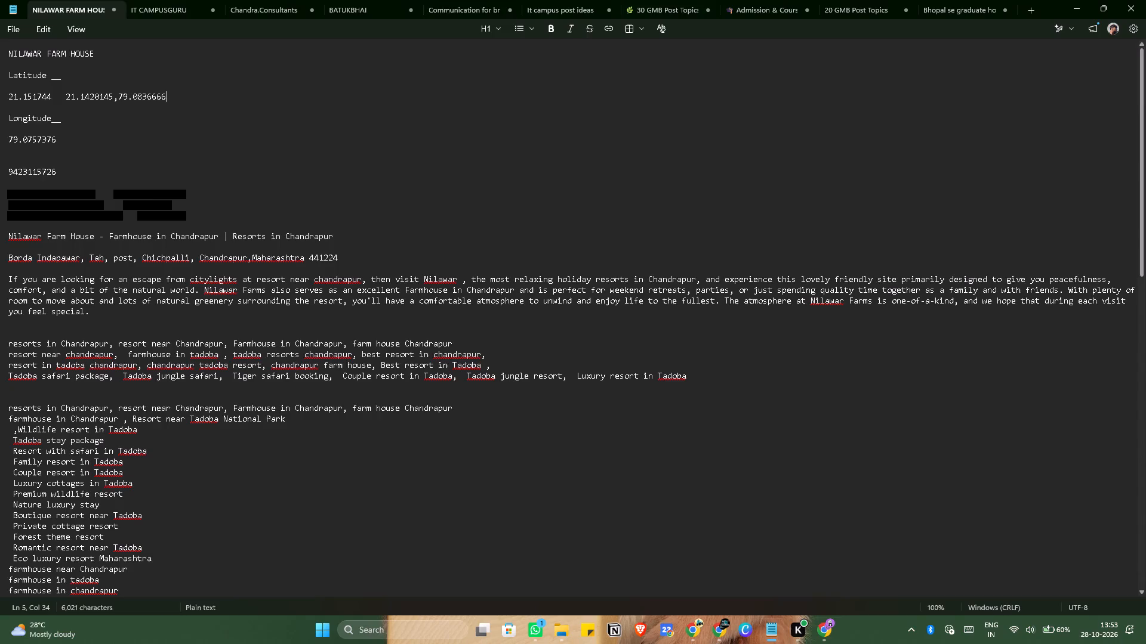
key(BackSpace)
key(BackSpace)
key(BackSpace)
key(BackSpace)
key(BackSpace)
key(BackSpace)
key(BackSpace)
key(BackSpace)
key(BackSpace)
key(BackSpace)
key(BackSpace)
key(BackSpace)
key(BackSpace)
key(BackSpace)
key(BackSpace)
key(BackSpace)
key(BackSpace)
key(BackSpace)
key(BackSpace)
key(BackSpace)
key(BackSpace)
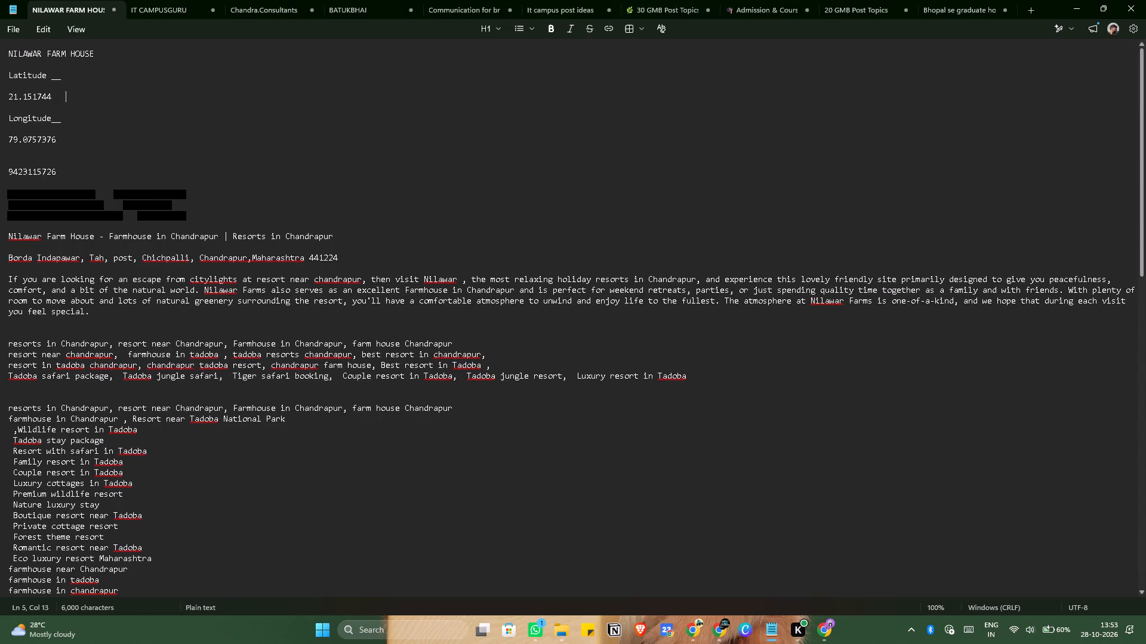
key(BackSpace)
key(BackSpace)
key(BackSpace)
Undo the edits in the IT CAMPUSGURU note back to its original latitude and longitude values.
click(161, 12)
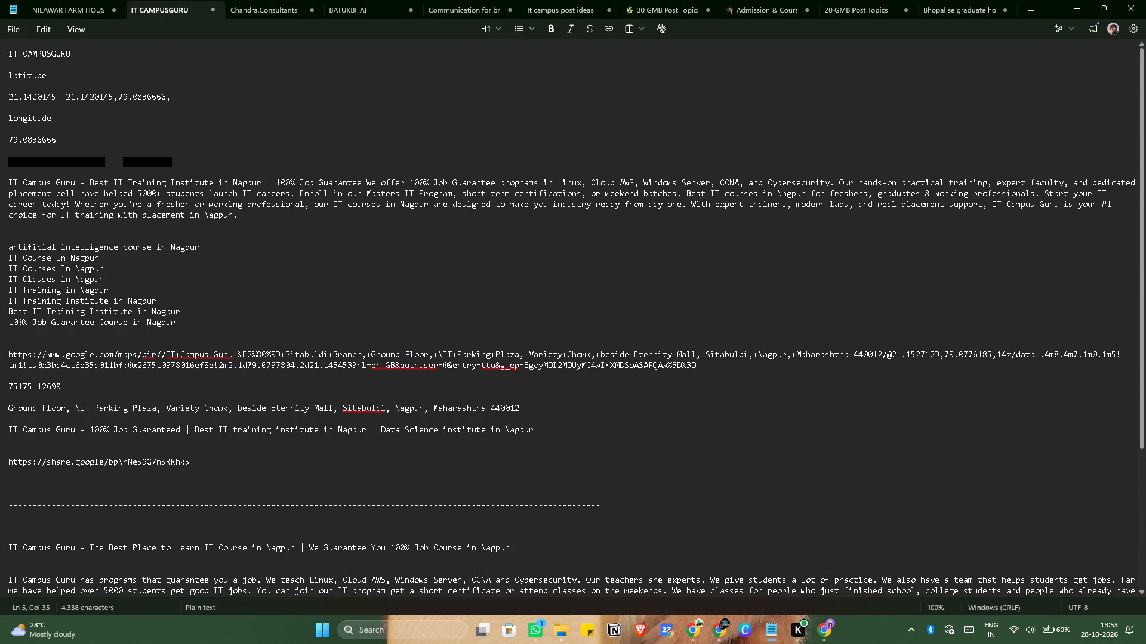
key(ctrl+z)
key(ctrl+z)
key(ctrl+z)
key(ctrl+z)
key(ctrl+z)
key(ctrl+z)
key(ctrl+z)
key(ctrl+z)
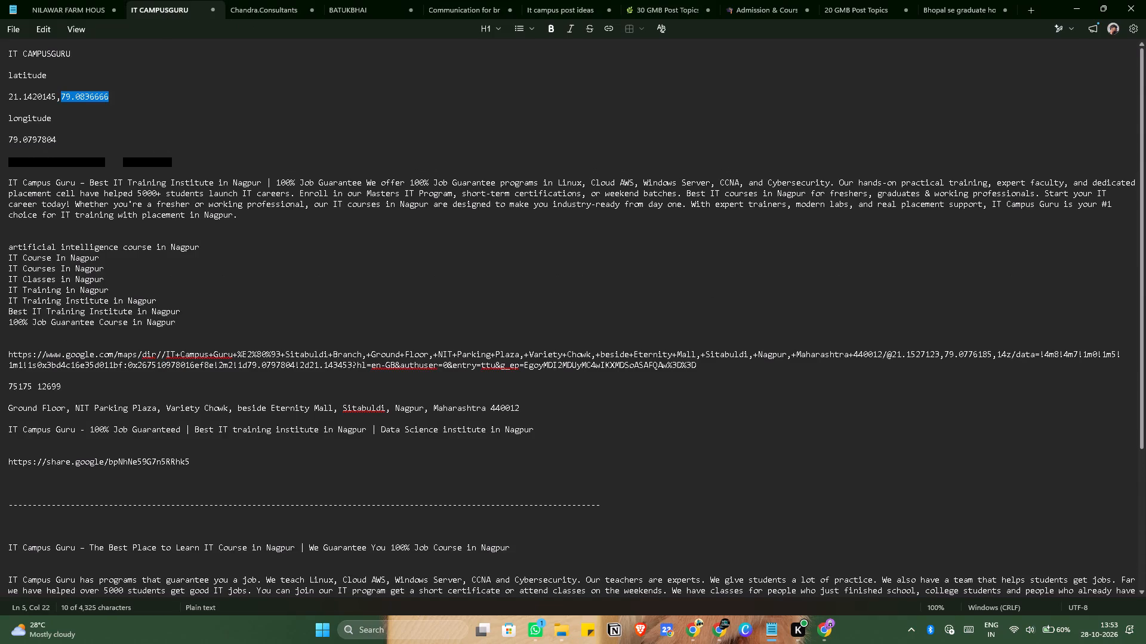
key(ctrl+z)
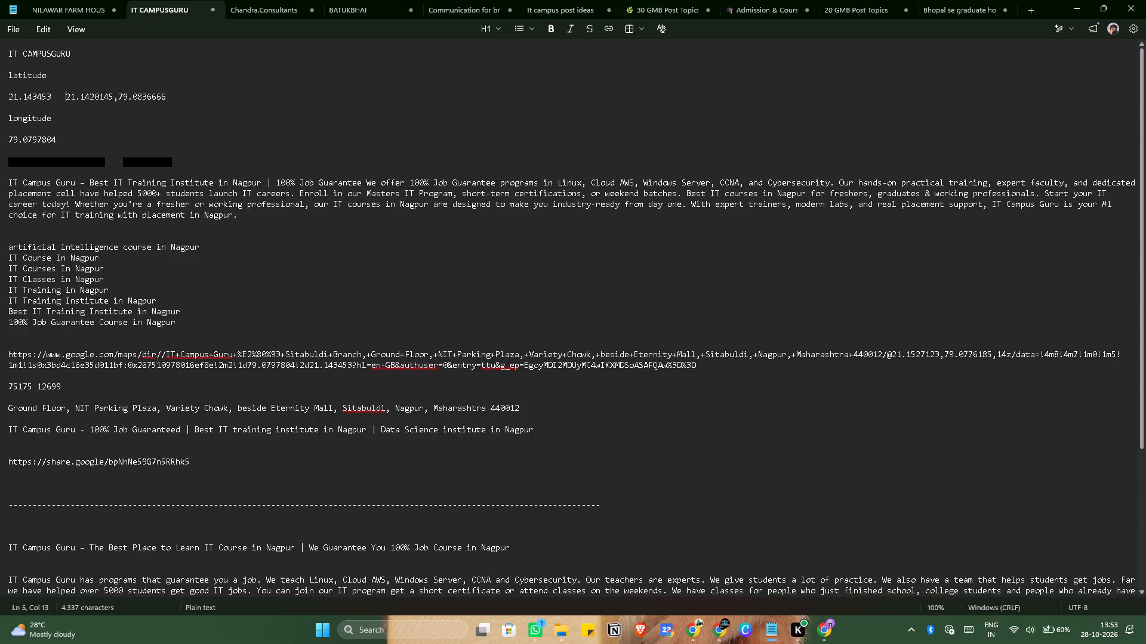
Delete the pasted coordinates and the spaces before them from the latitude line of the IT CAMPUSGURU note.
drag(66, 97, 166, 97)
key(BackSpace)
key(BackSpace)
key(BackSpace)
key(BackSpace)
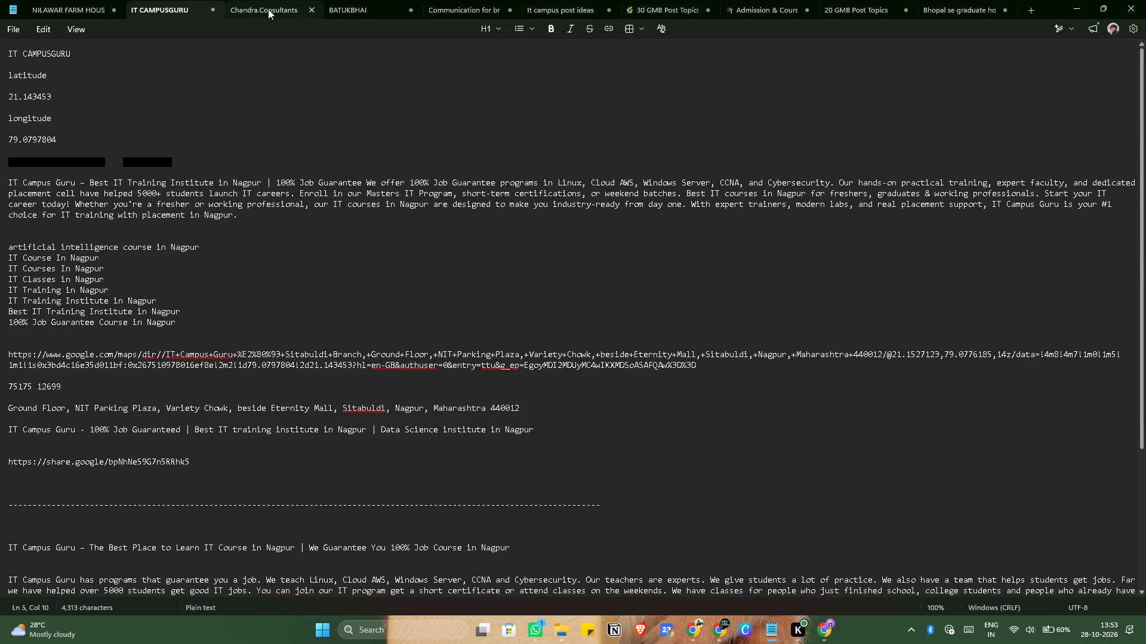
Check the latitude and longitude entries in the Chandra.Consultants and BATUKBHAI notes.
click(268, 9)
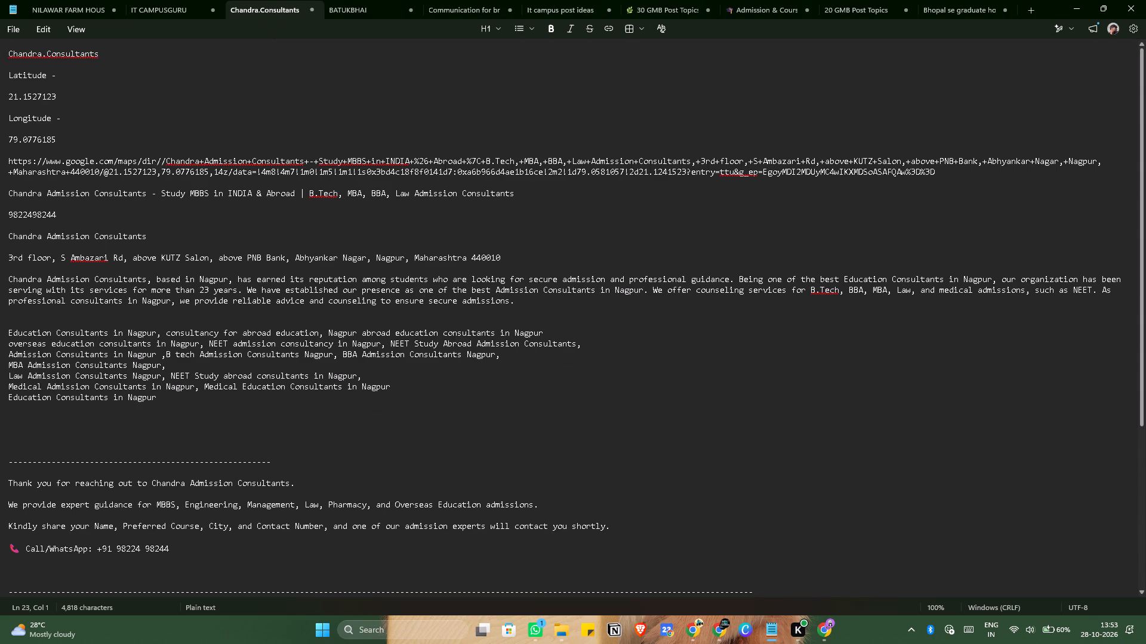
click(165, 141)
click(143, 95)
click(366, 4)
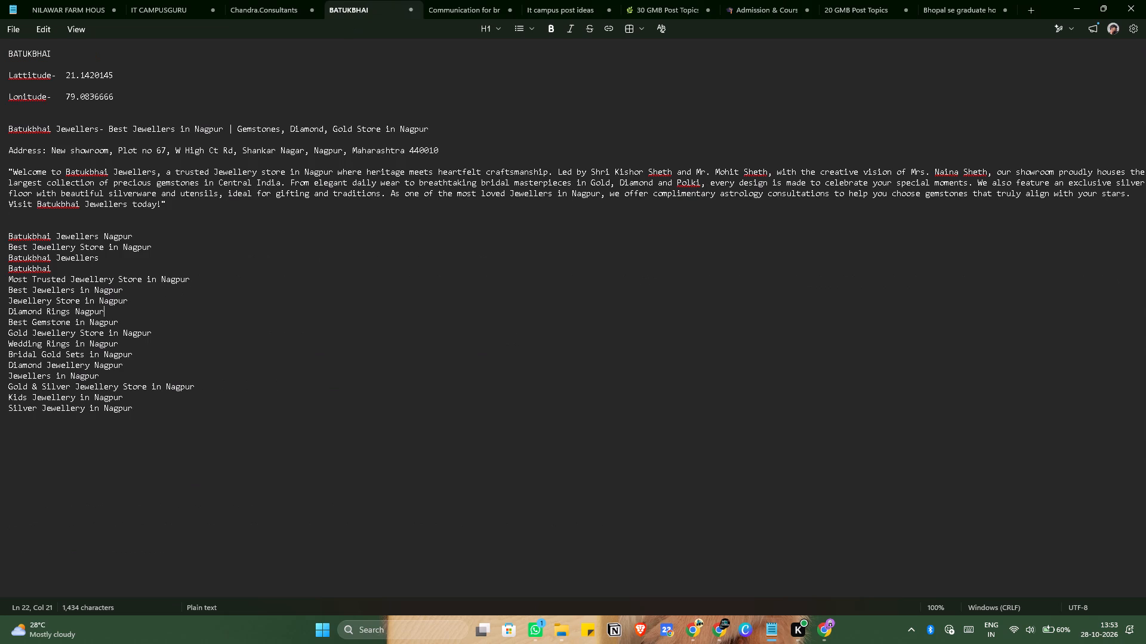
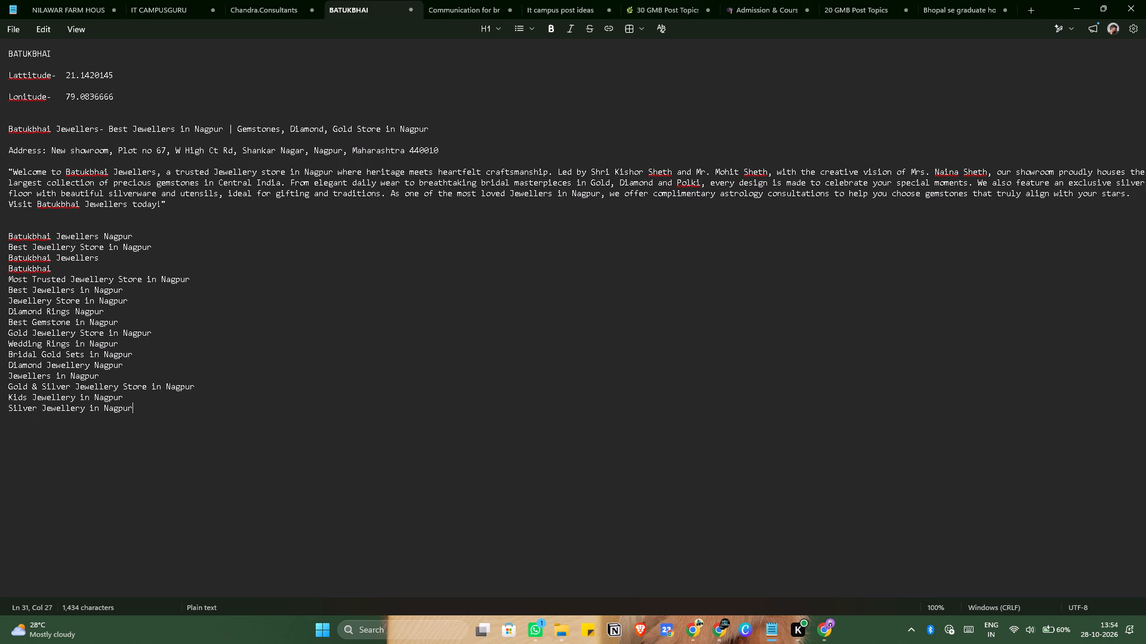
drag(65, 74, 146, 78)
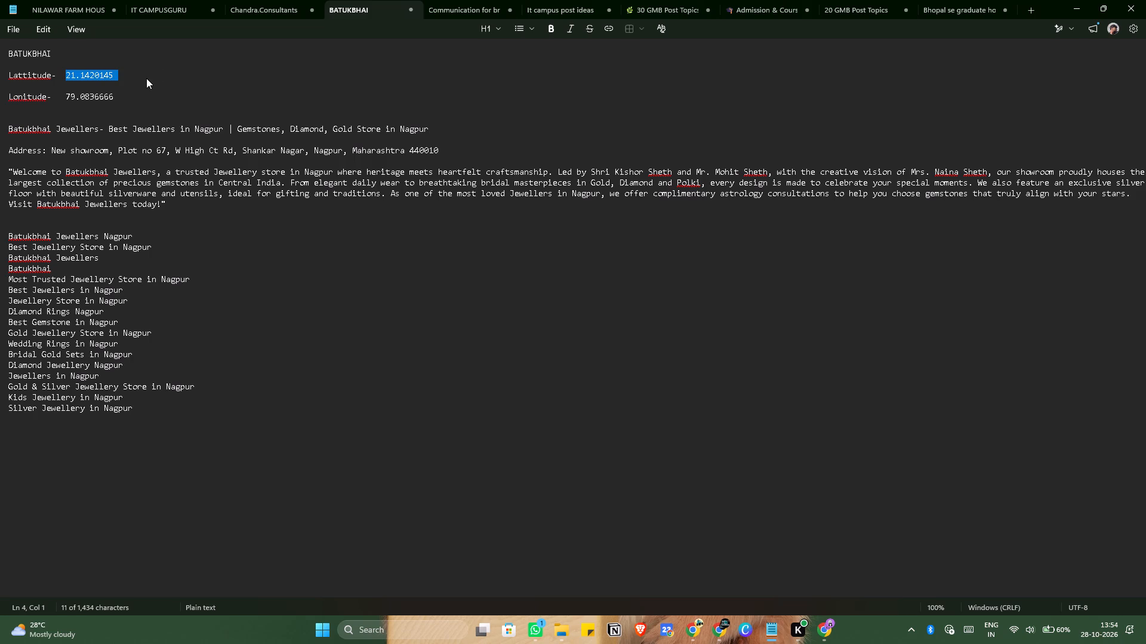
key(ctrl+v)
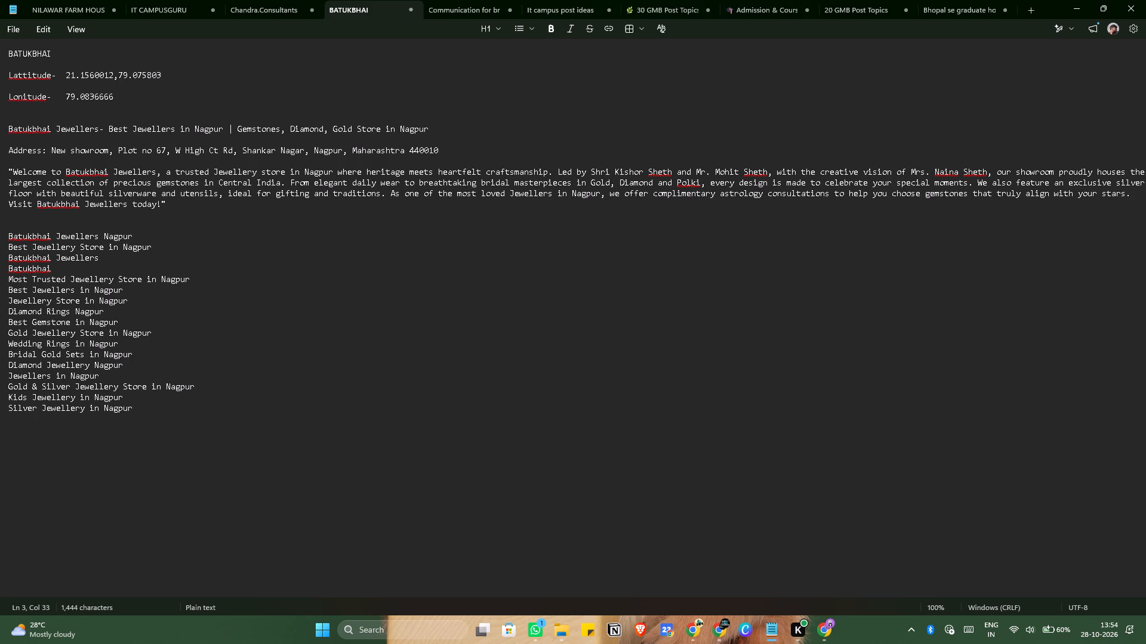
drag(119, 72, 165, 74)
key(ctrl+c)
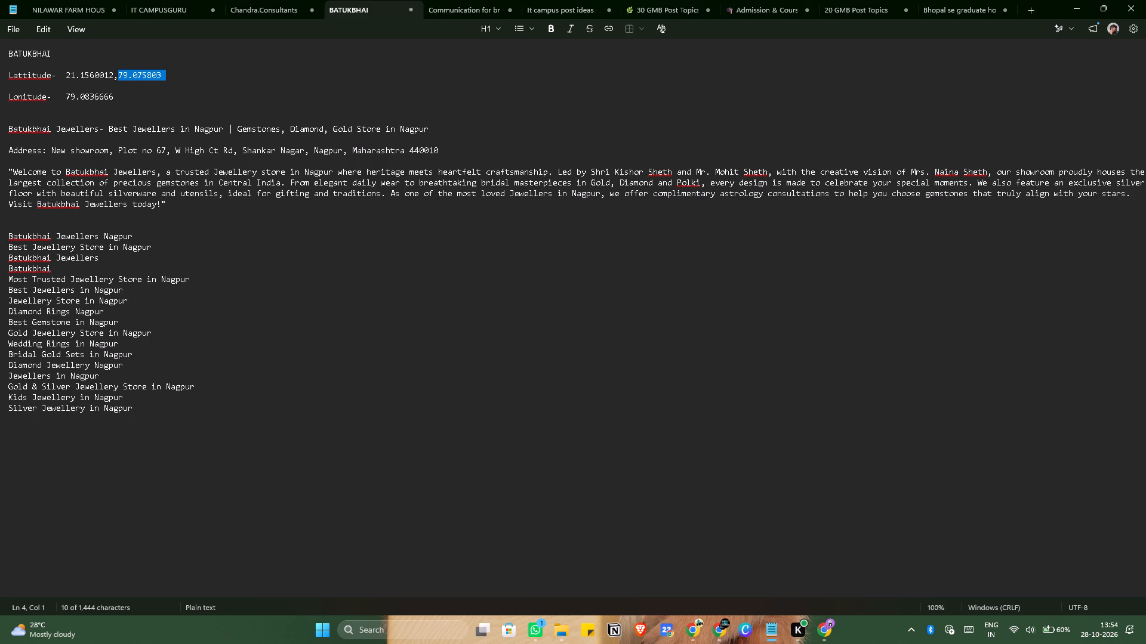
triple_click(107, 98)
click(107, 98)
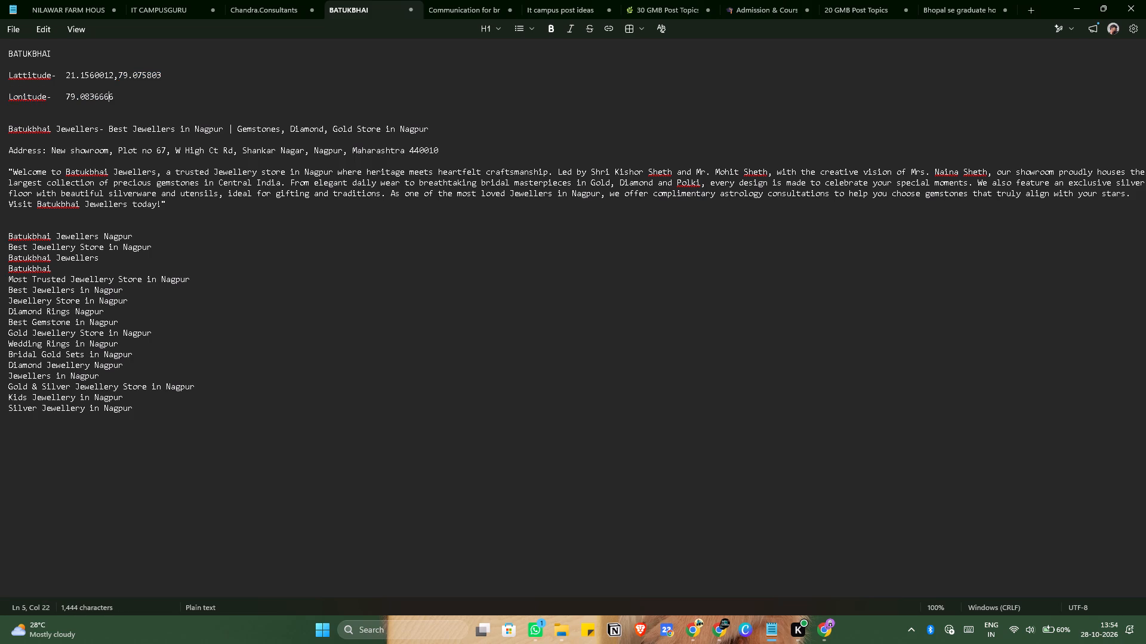
drag(67, 95, 115, 93)
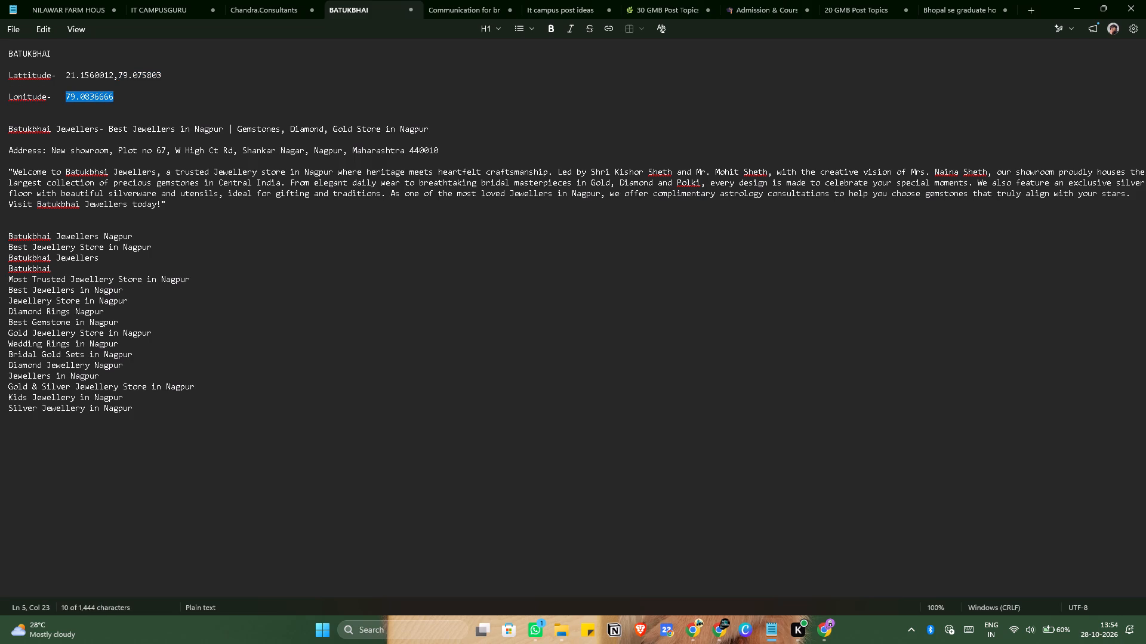
key(ctrl+v)
key(BackSpace)
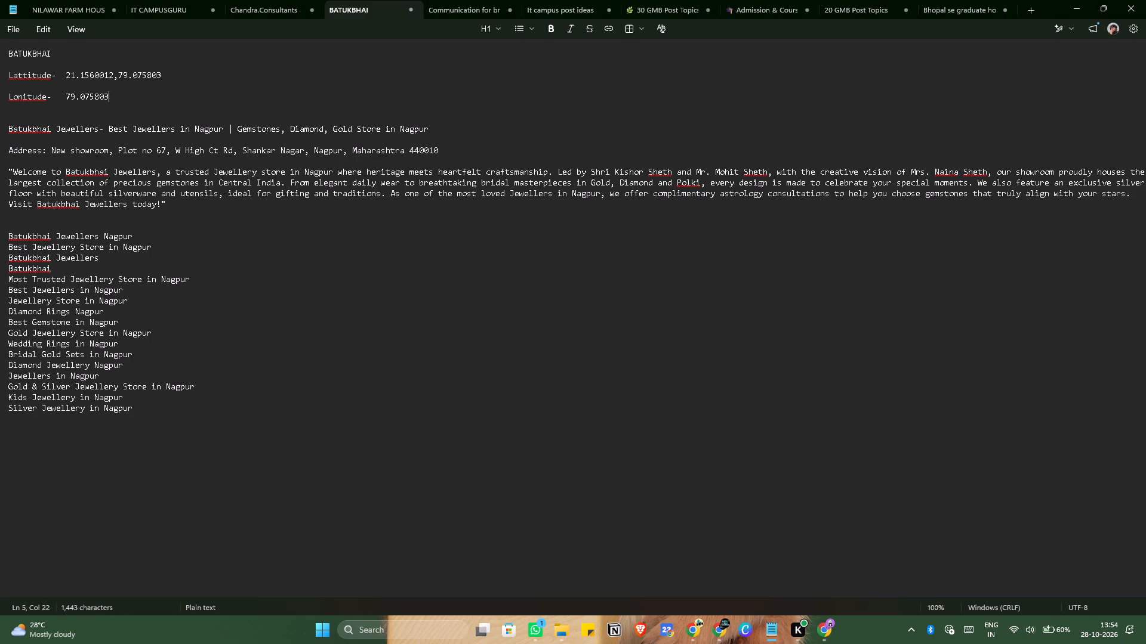
Delete the comma and longitude from the BATUKBHAI note's latitude line so that it reads 21.1560012.
click(171, 66)
click(174, 76)
key(BackSpace)
key(BackSpace)
key(BackSpace)
key(BackSpace)
key(BackSpace)
key(BackSpace)
key(BackSpace)
key(BackSpace)
key(BackSpace)
key(BackSpace)
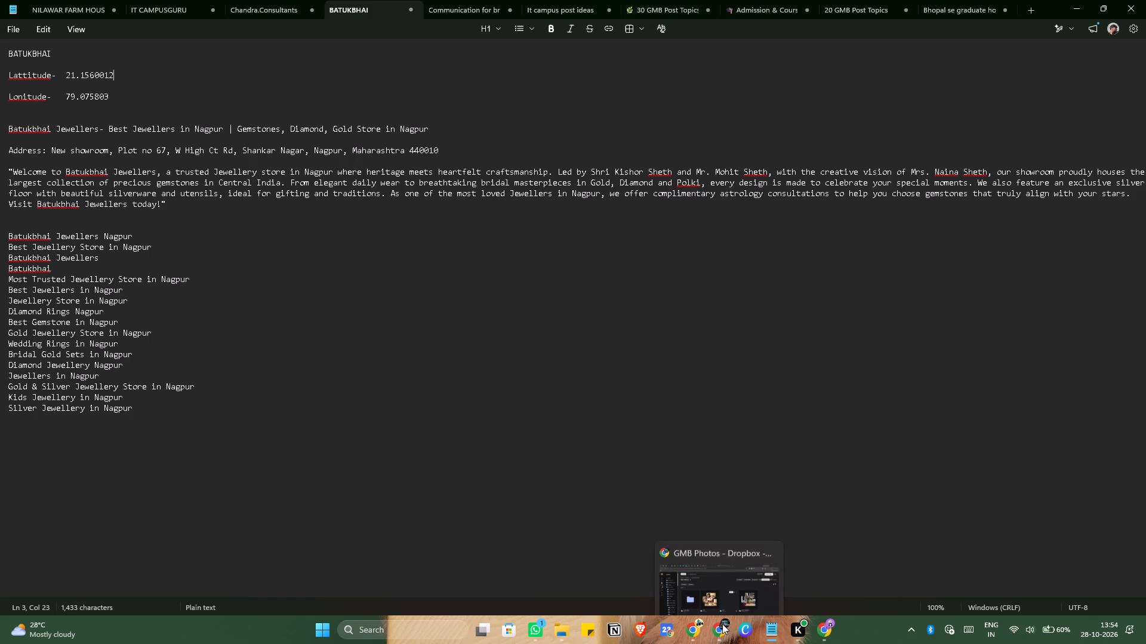
Switch to Chrome and return the Nilawar Farm House and IT Campus Guru directions pages to their Google search results.
click(827, 626)
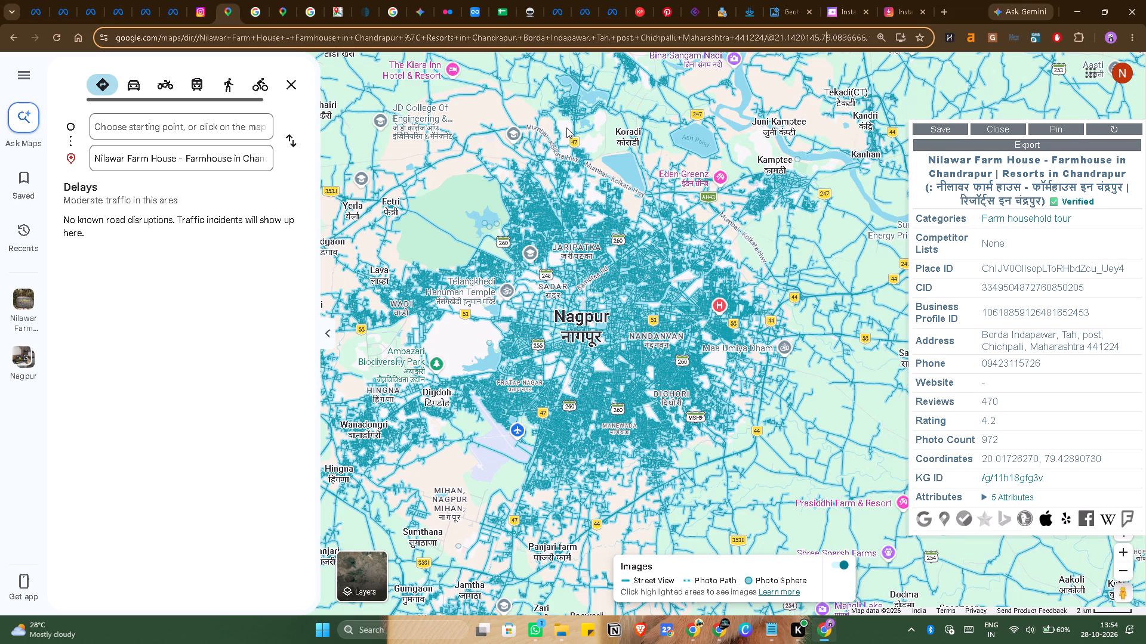
click(17, 38)
click(289, 8)
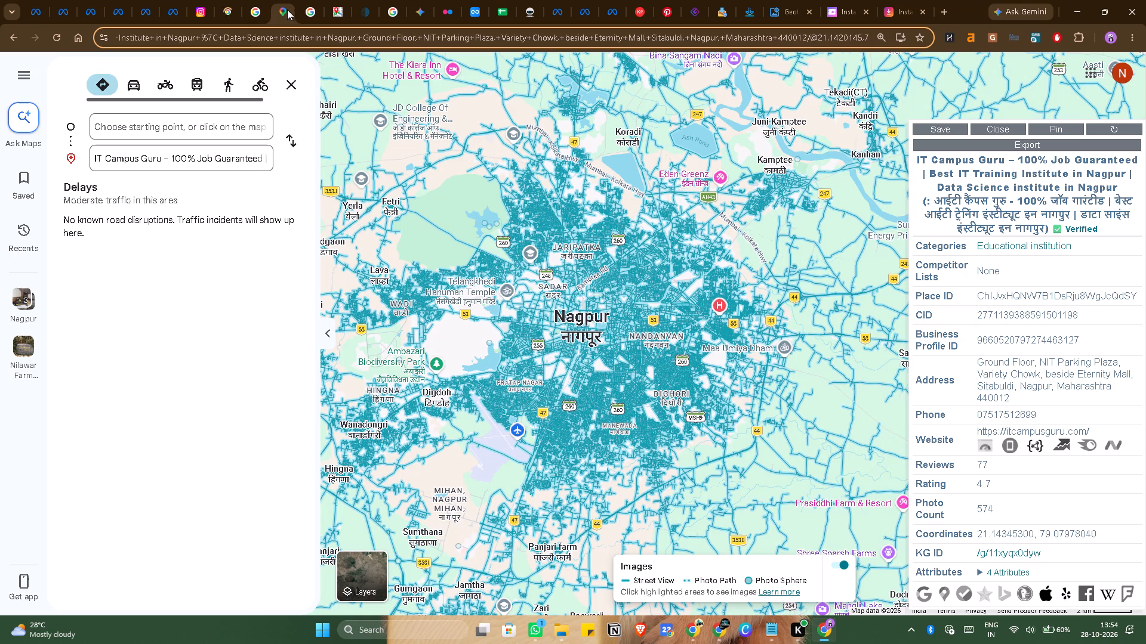
click(11, 38)
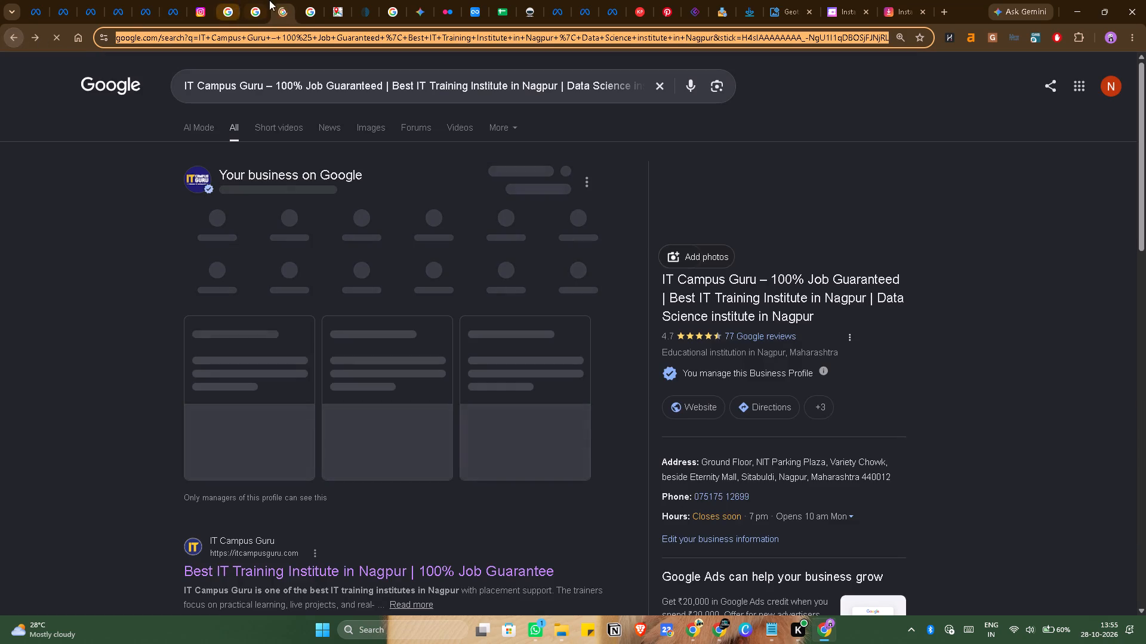
Open the directions for Batukbhai Jewellers from its Google business listing.
click(313, 11)
click(781, 462)
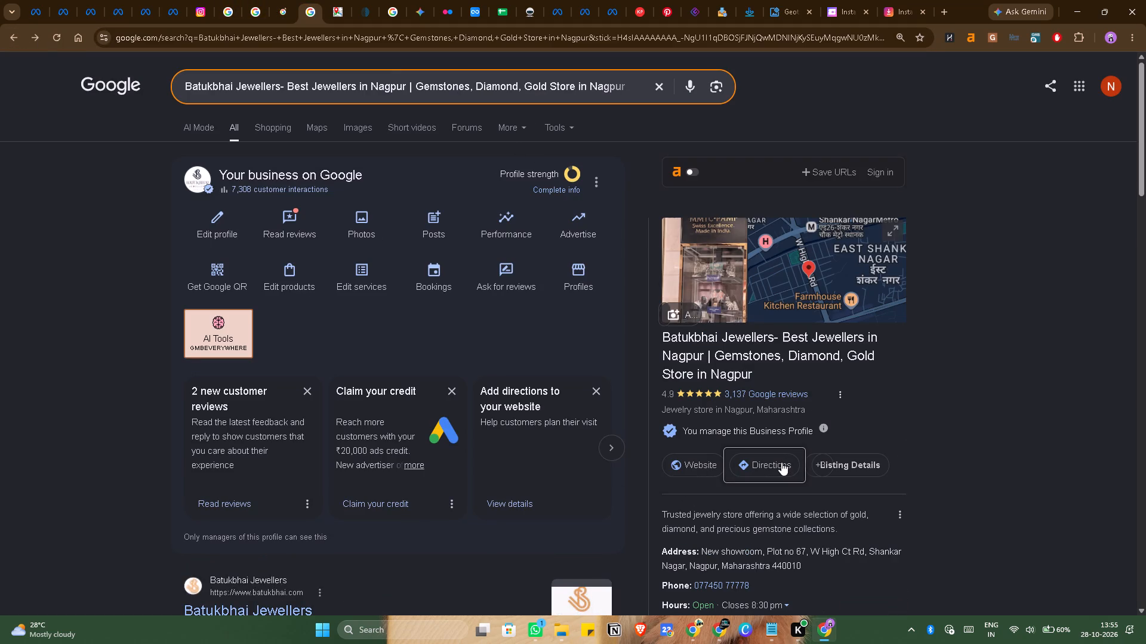
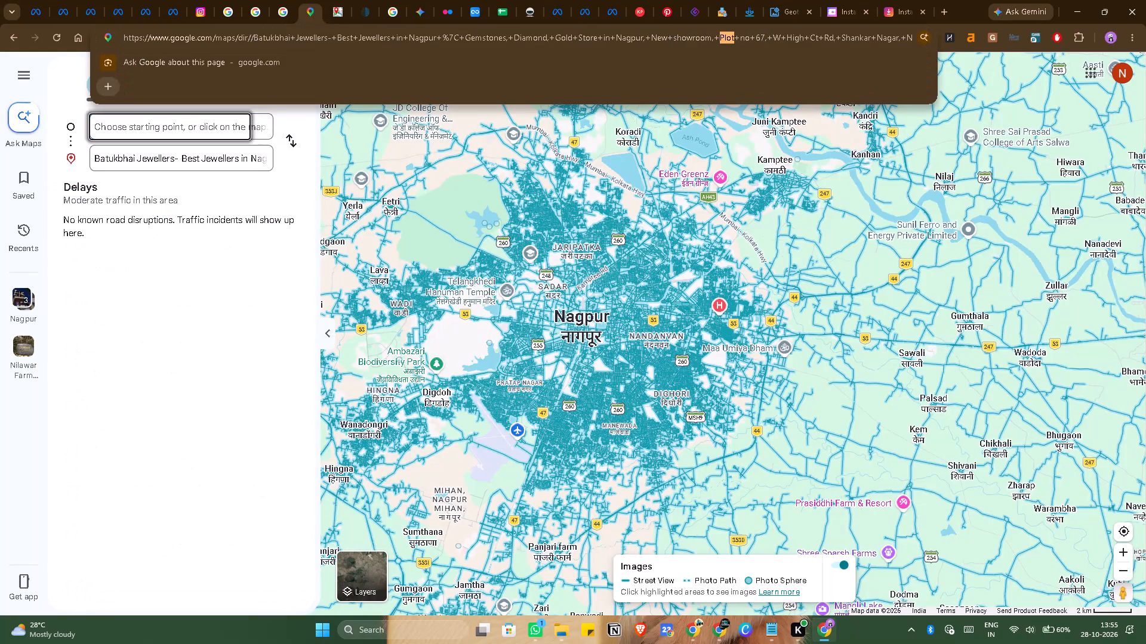
Copy the full web address of the Batukbhai Jewellers directions page.
click(675, 34)
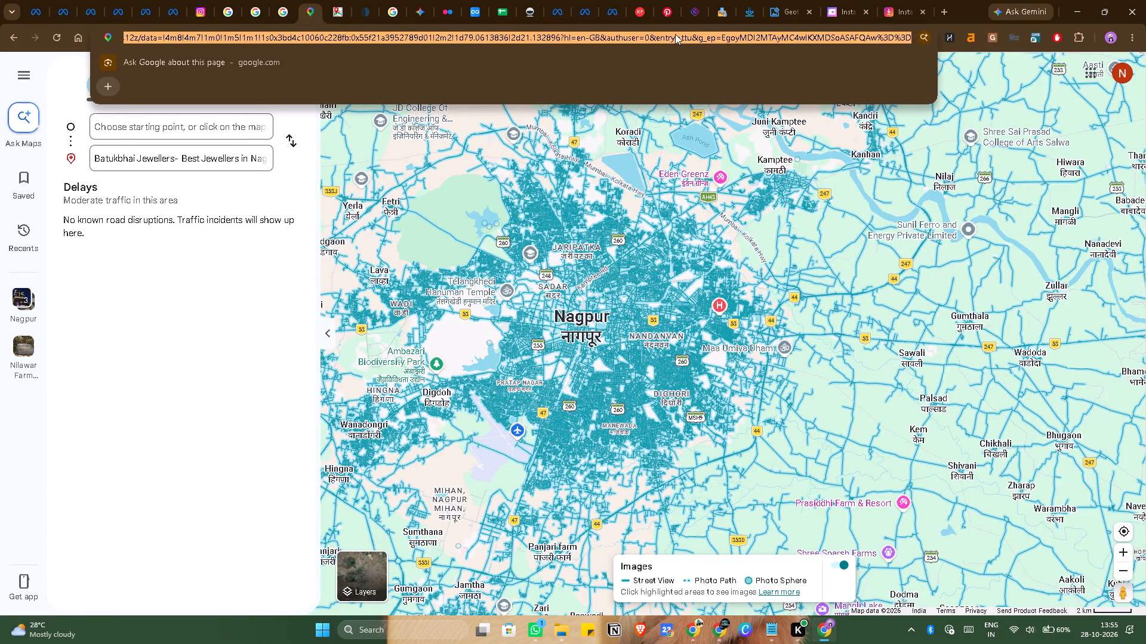
key(ctrl+c)
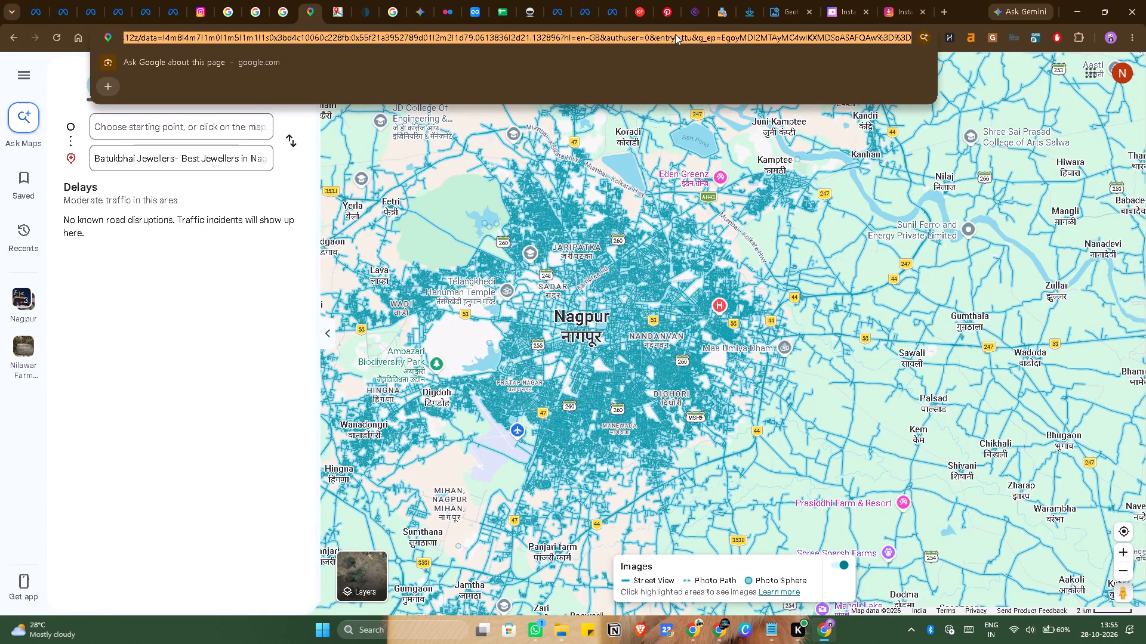
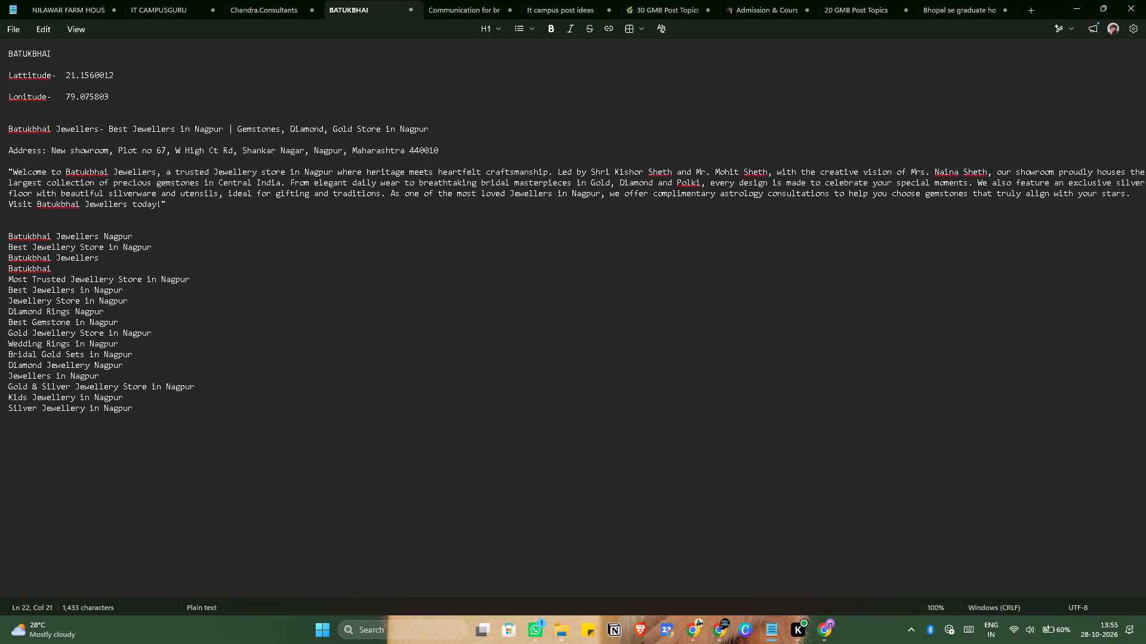
Paste the copied Maps directions link below the keyword list in the BATUKBHAI note, set off by blank lines.
scroll(250, 376, down, 1)
click(252, 404)
key(Return)
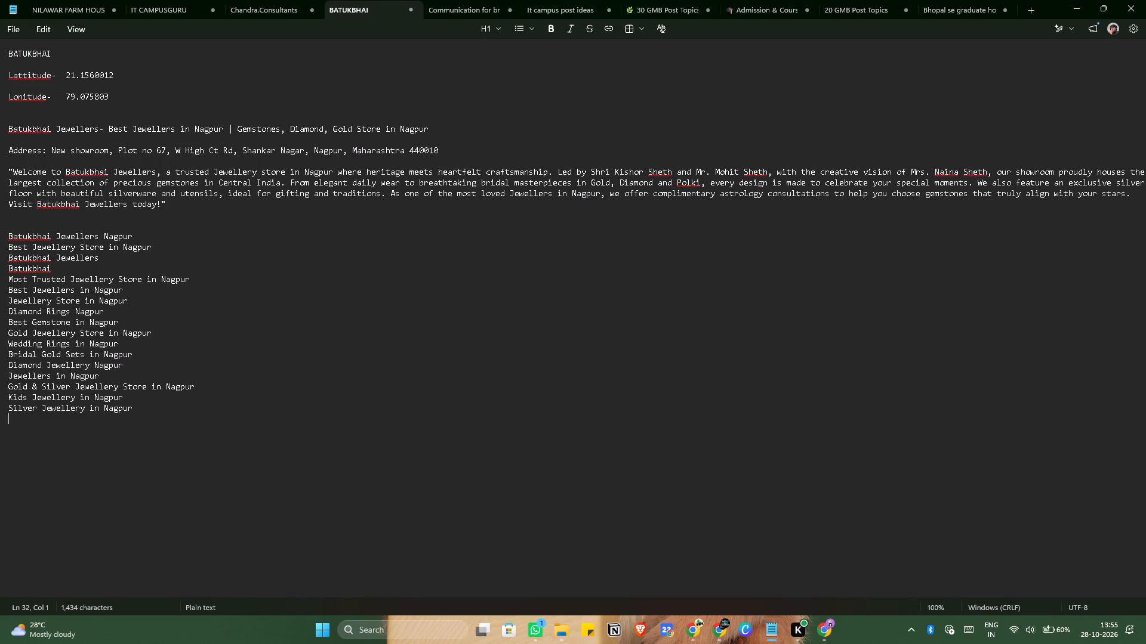
key(Return)
key(ctrl+v)
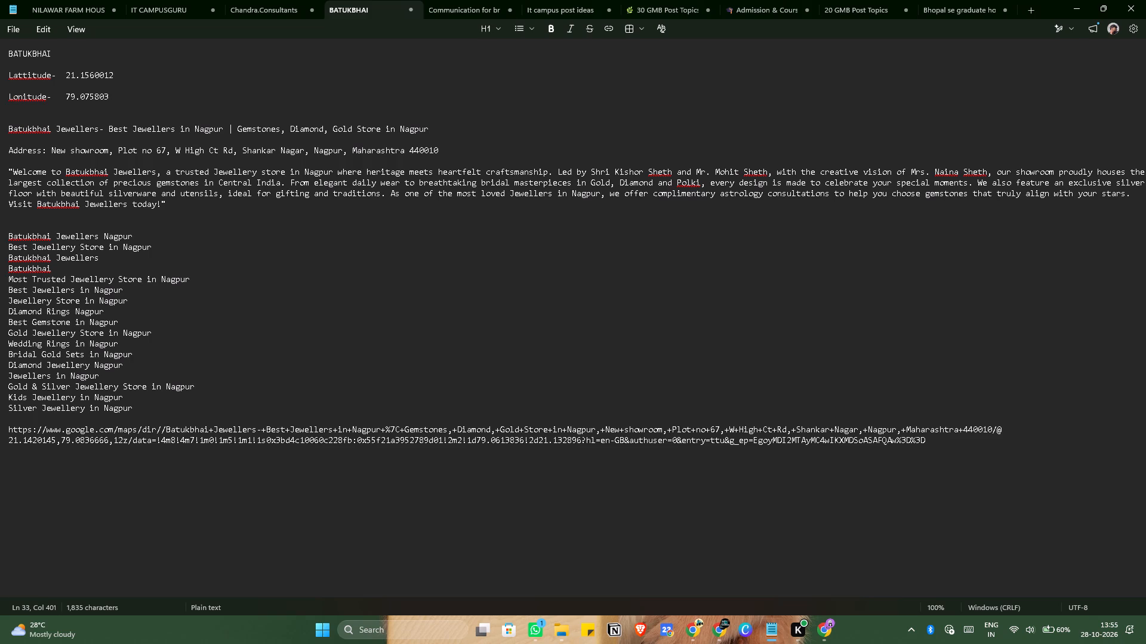
key(Return)
key(Return)
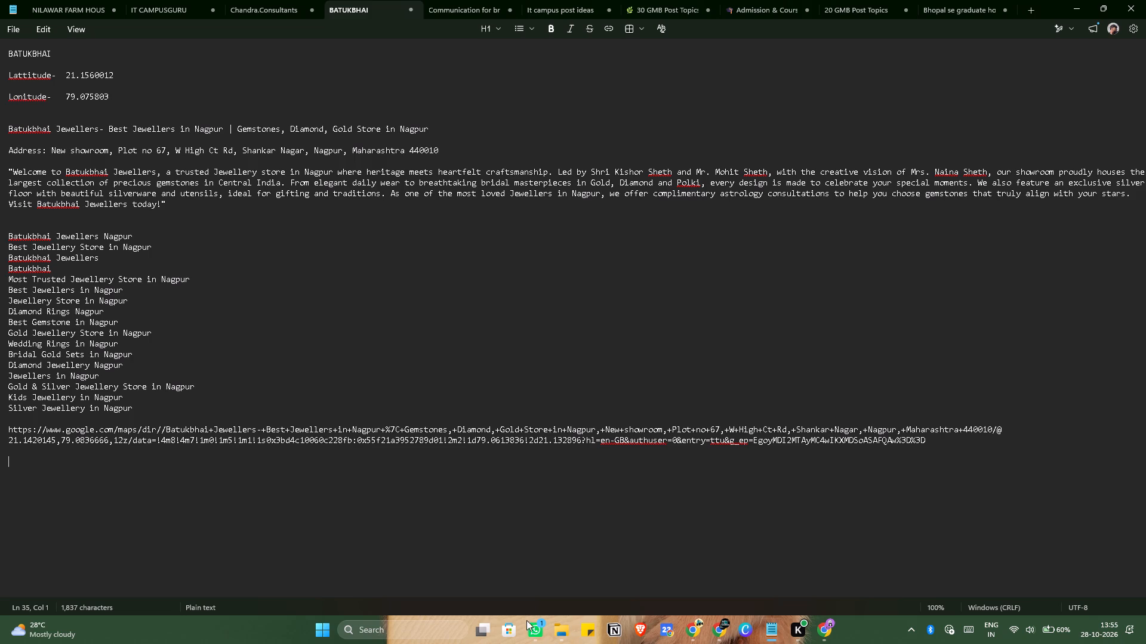
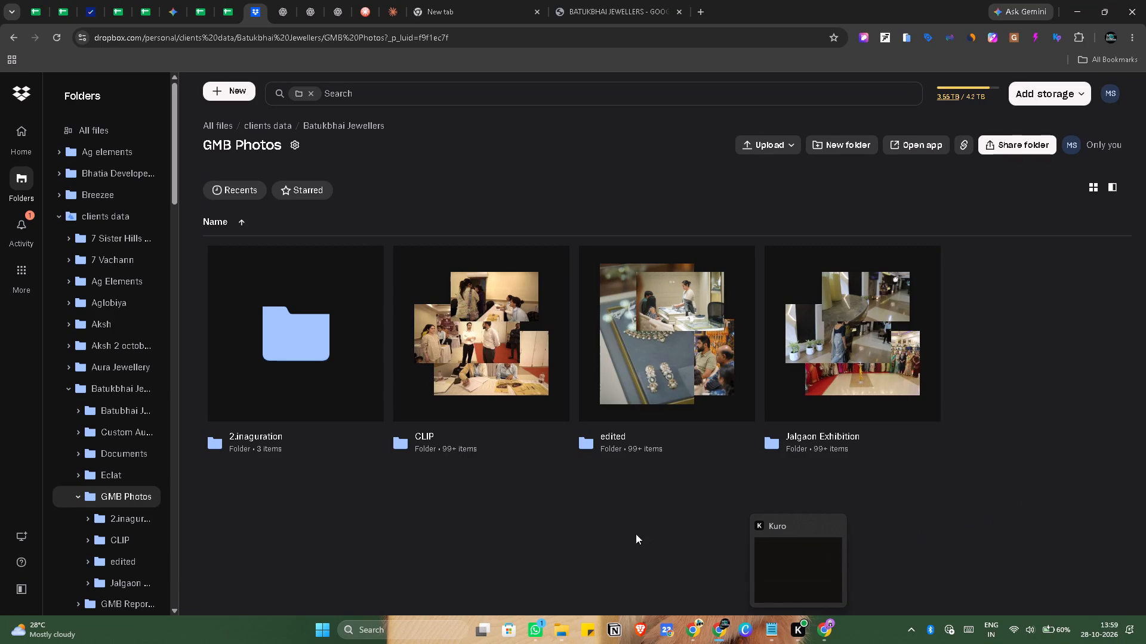
Switch from the Dropbox GMB Photos folder to the Chrome window with the Batukbhai Jewellers directions page.
click(503, 527)
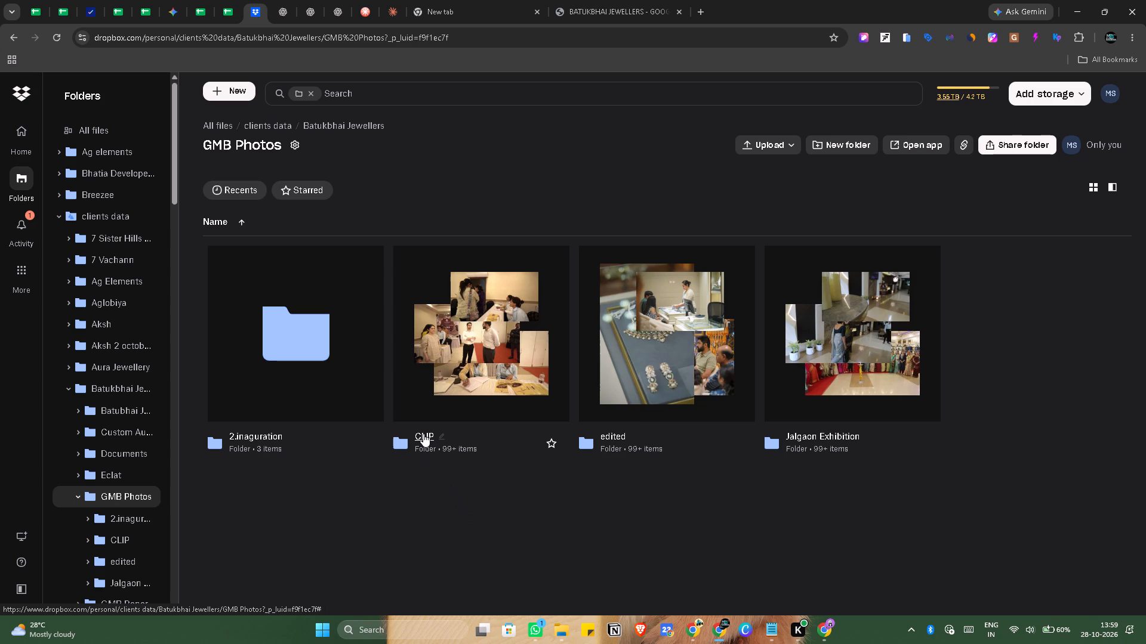
click(820, 625)
Open the Windows quick settings with the volume and brightness controls.
click(1020, 628)
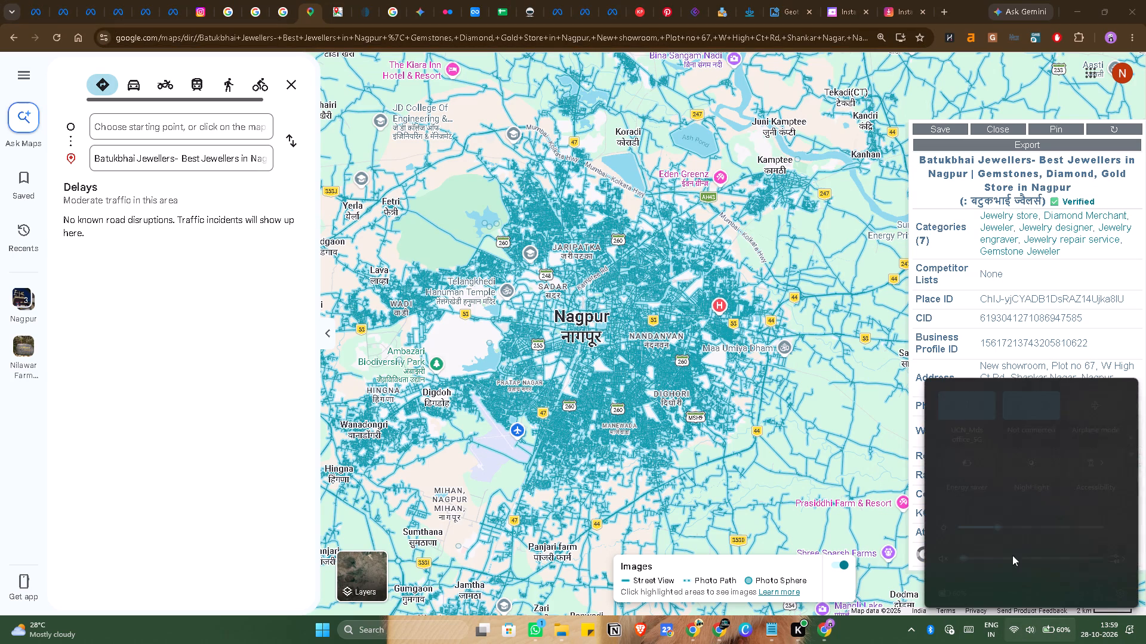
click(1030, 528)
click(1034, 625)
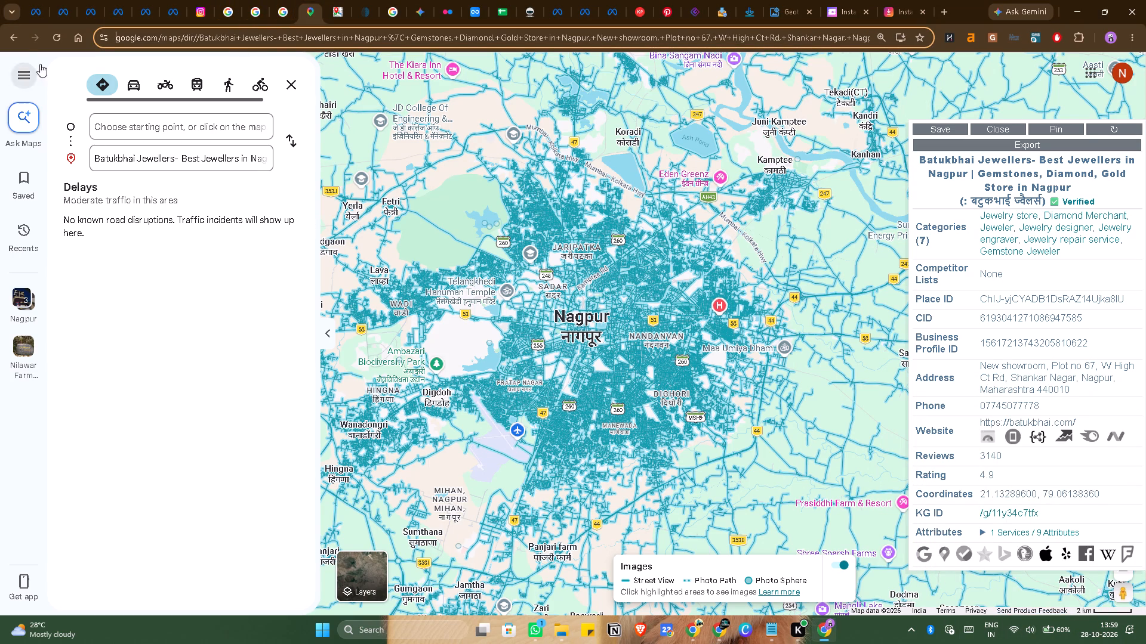
Return the Batukbhai Jewellers directions page to its Google search results.
click(15, 39)
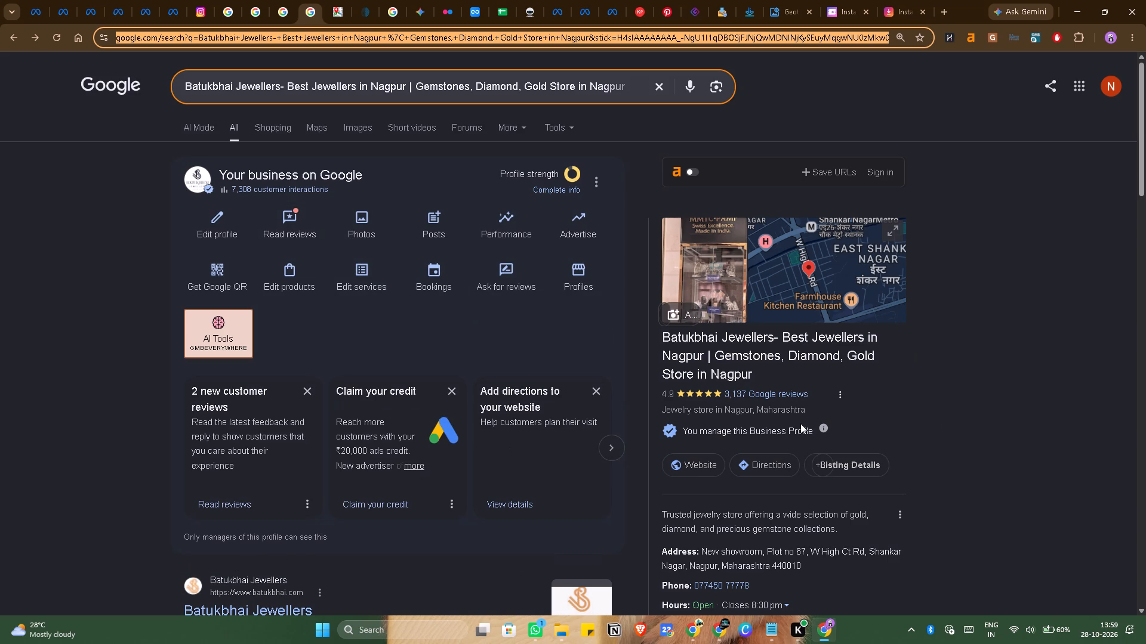
Examine the Batukbhai Jewellers business listing and search results from the business details down to the products and images.
scroll(745, 439, down, 4)
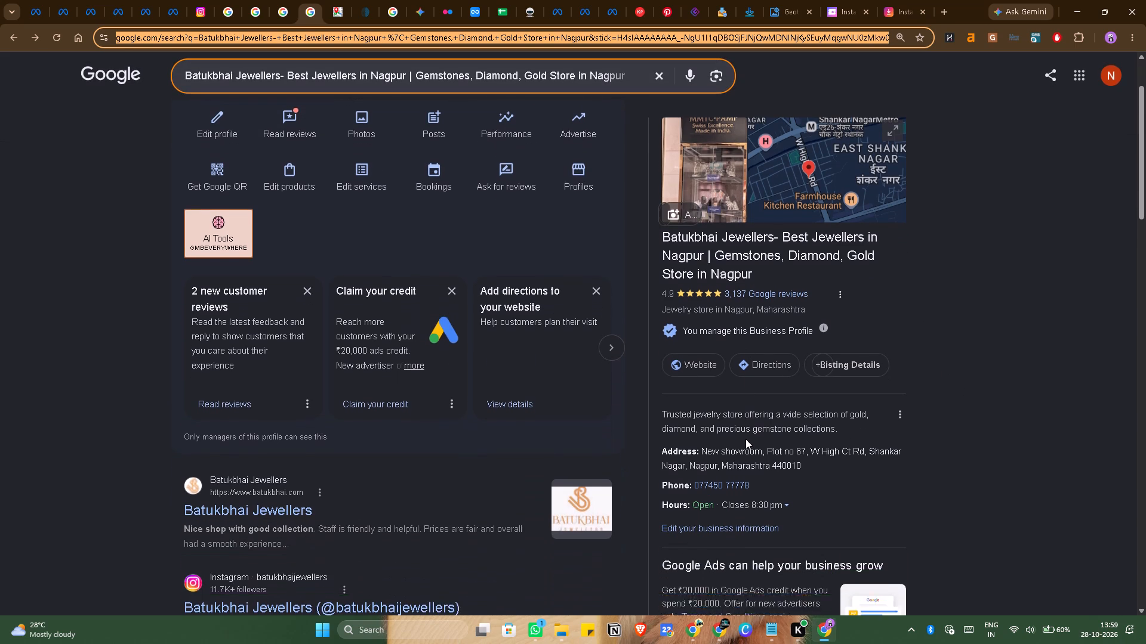
scroll(745, 439, down, 1)
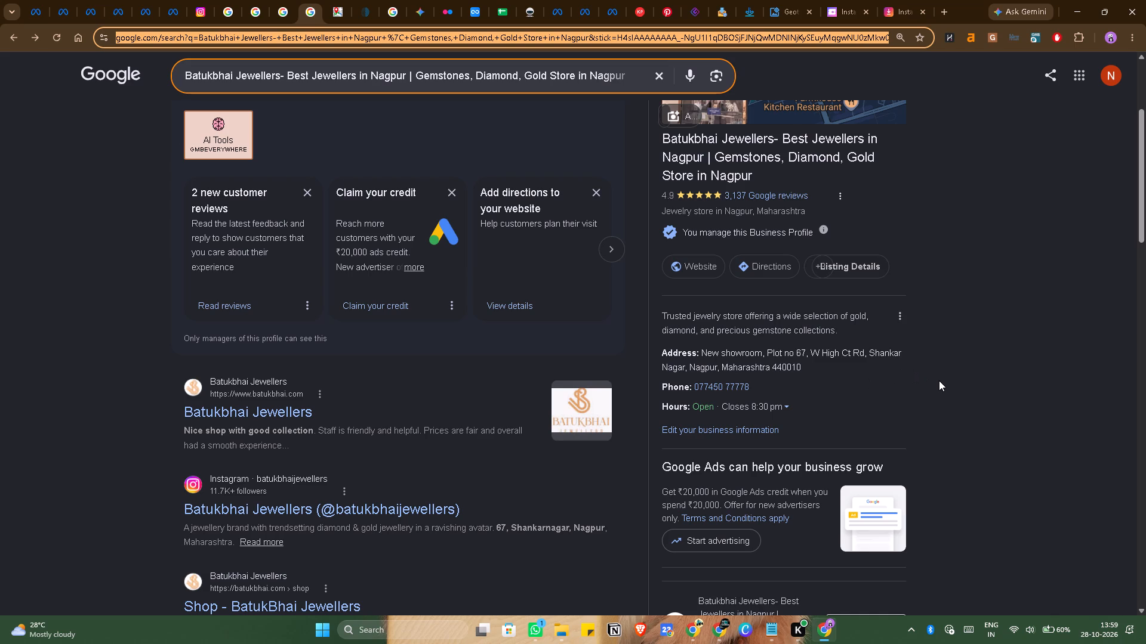
scroll(939, 380, down, 5)
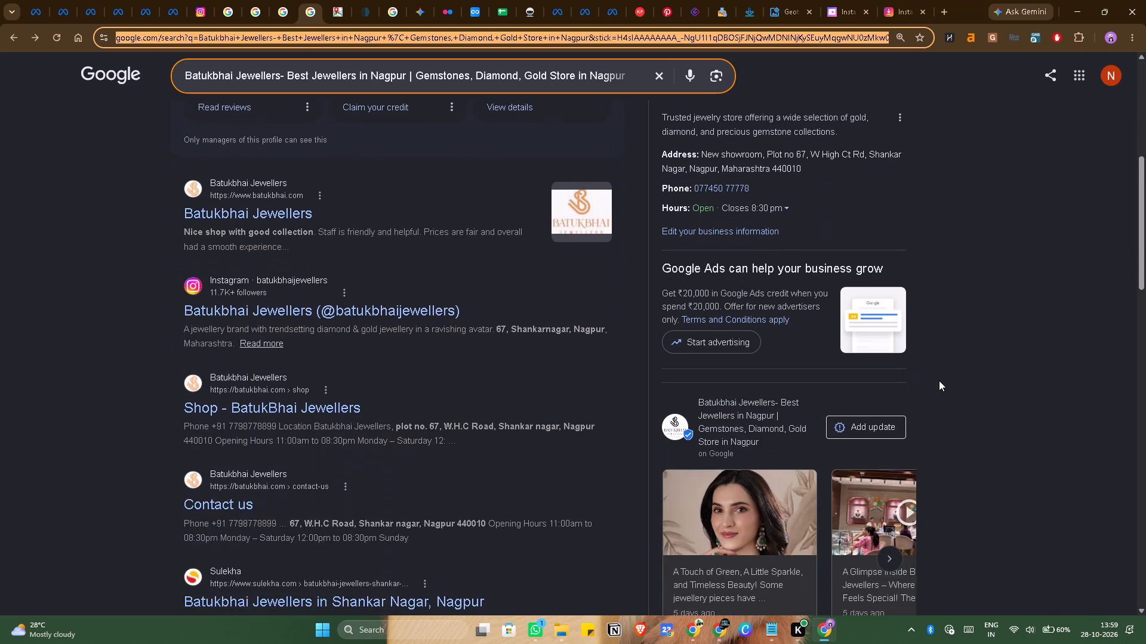
scroll(939, 380, down, 10)
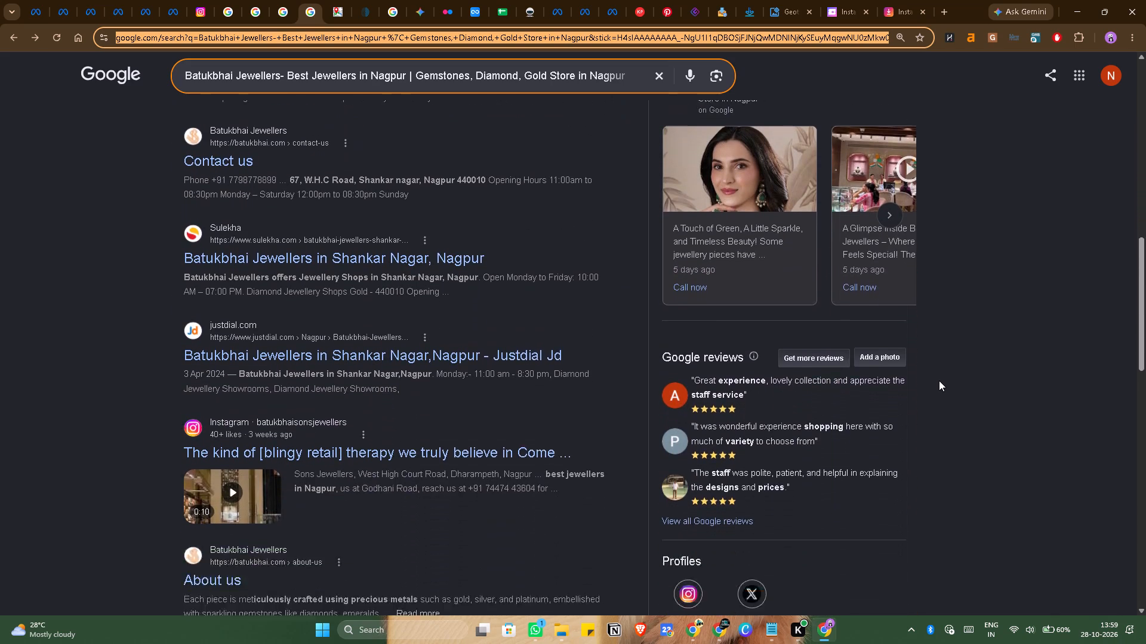
scroll(939, 380, down, 4)
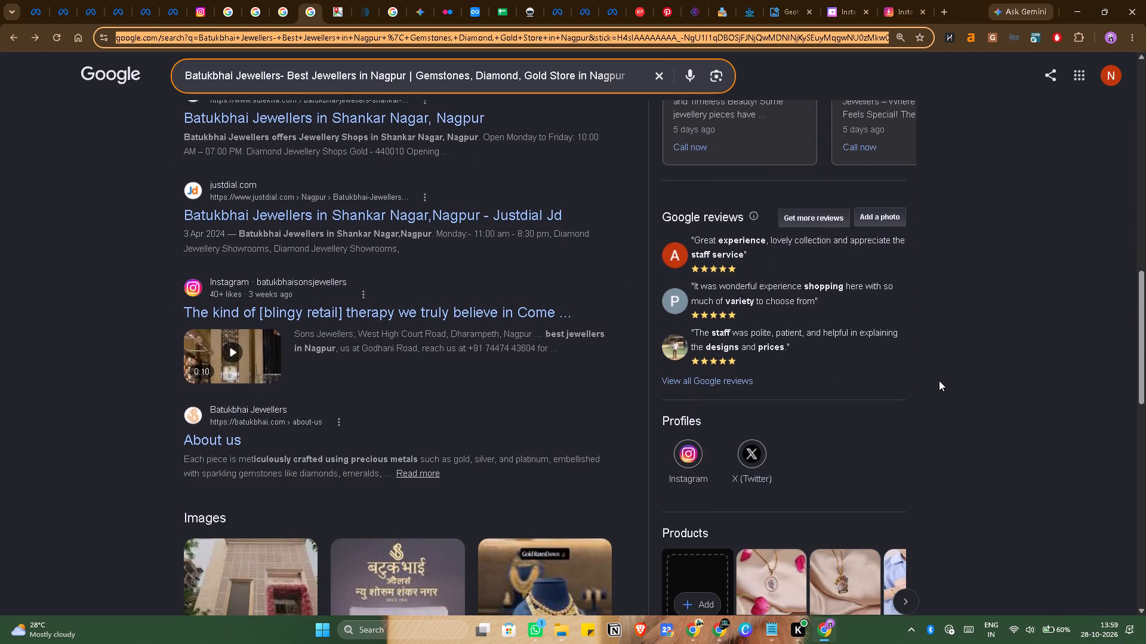
scroll(939, 380, down, 6)
scroll(939, 380, up, 5)
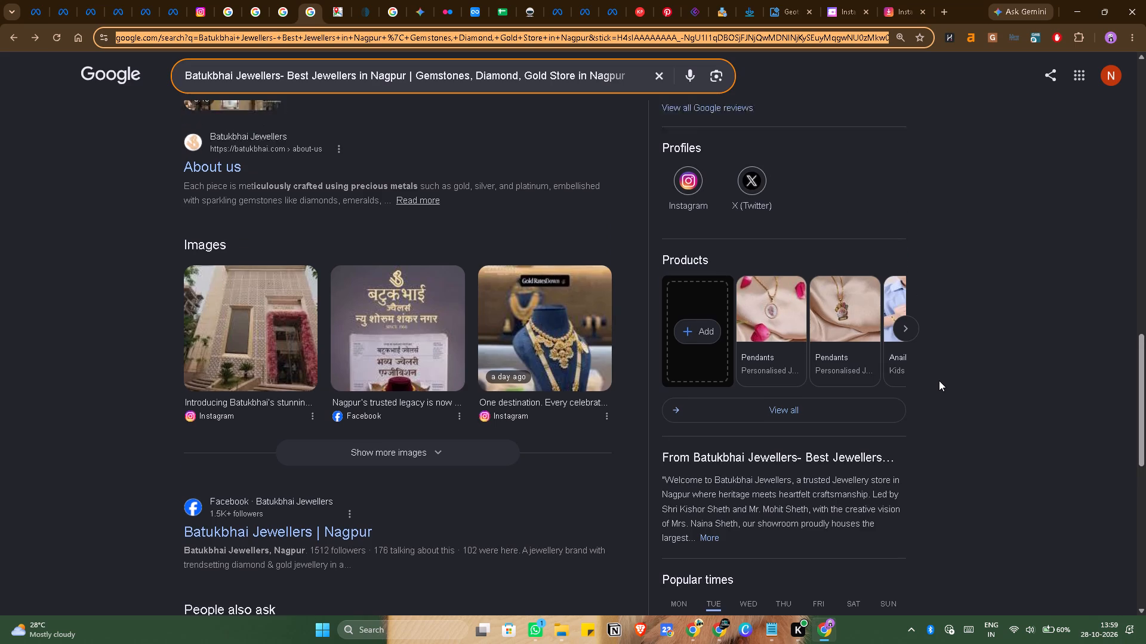
scroll(939, 380, up, 15)
scroll(939, 380, up, 8)
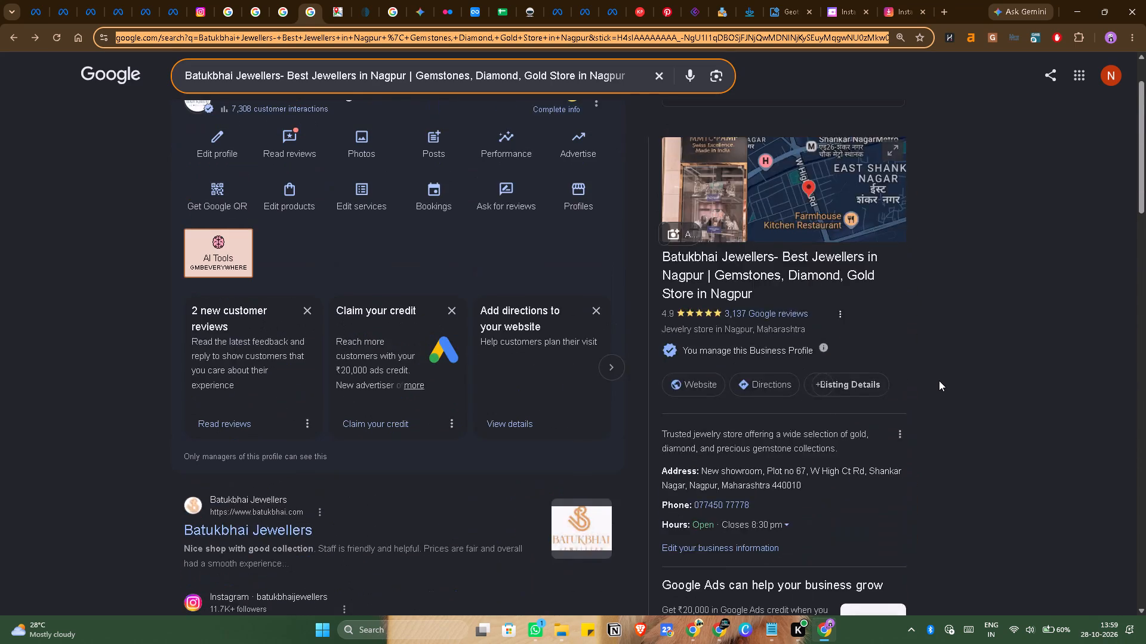
scroll(939, 380, up, 4)
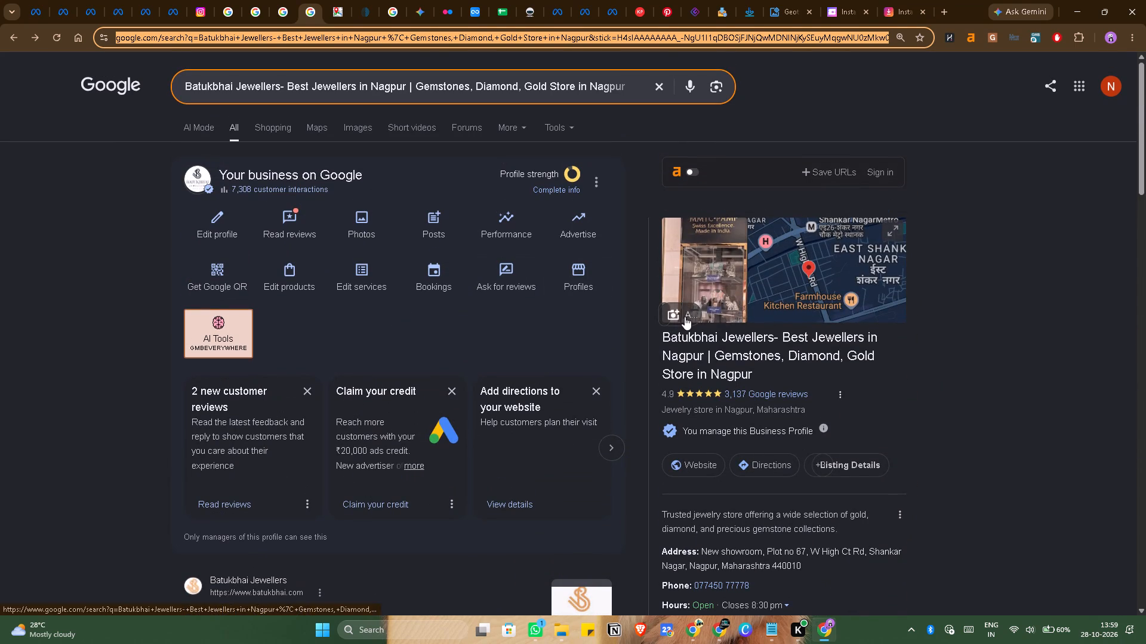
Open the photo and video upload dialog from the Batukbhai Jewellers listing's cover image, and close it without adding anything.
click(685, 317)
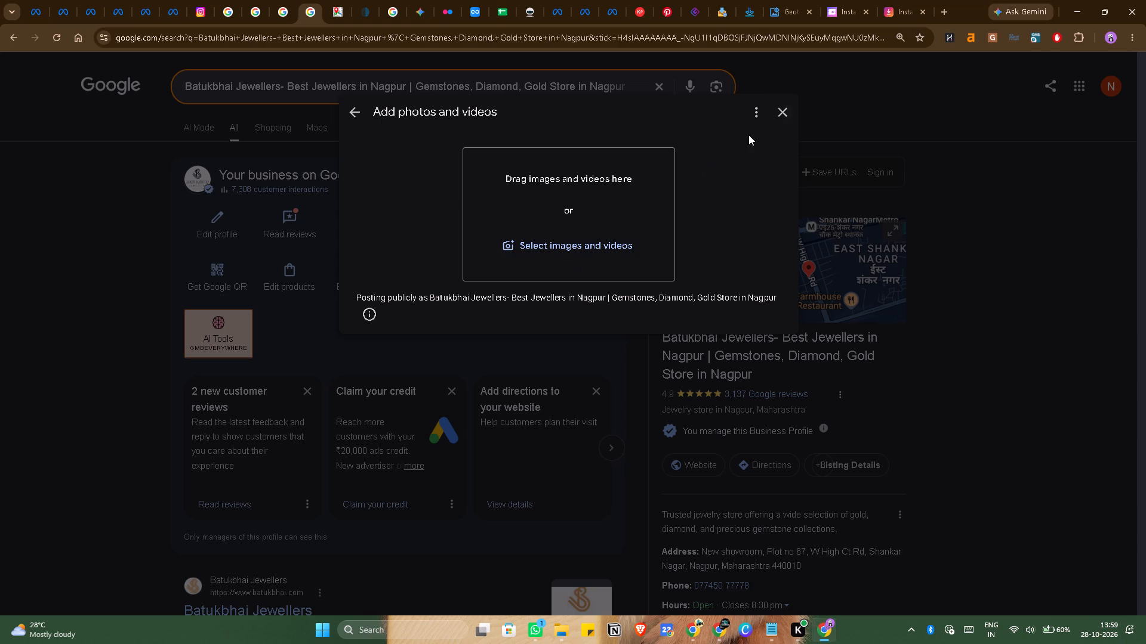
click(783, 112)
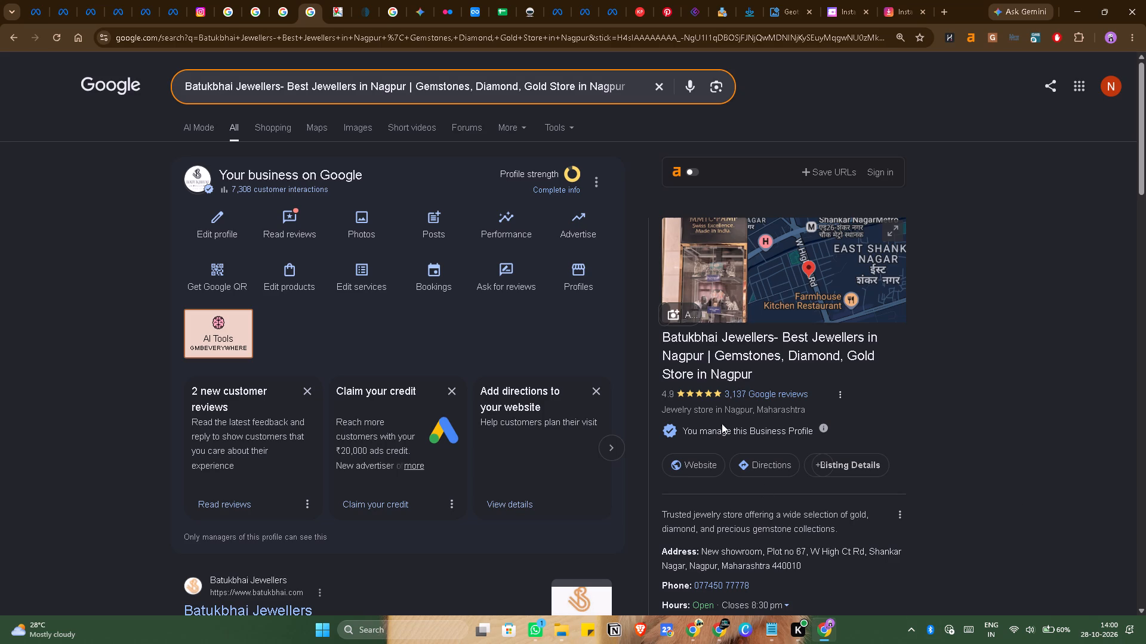
Look through the posted updates in the Batukbhai Jewellers listing, from the newest post to the end of the carousel.
scroll(978, 402, down, 3)
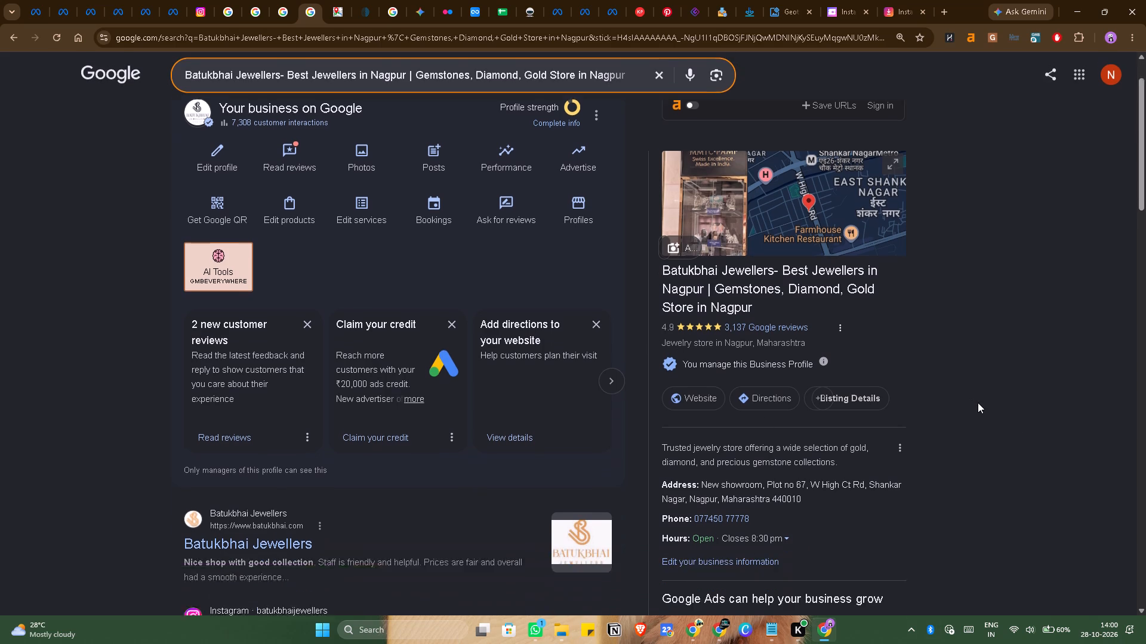
scroll(966, 407, down, 4)
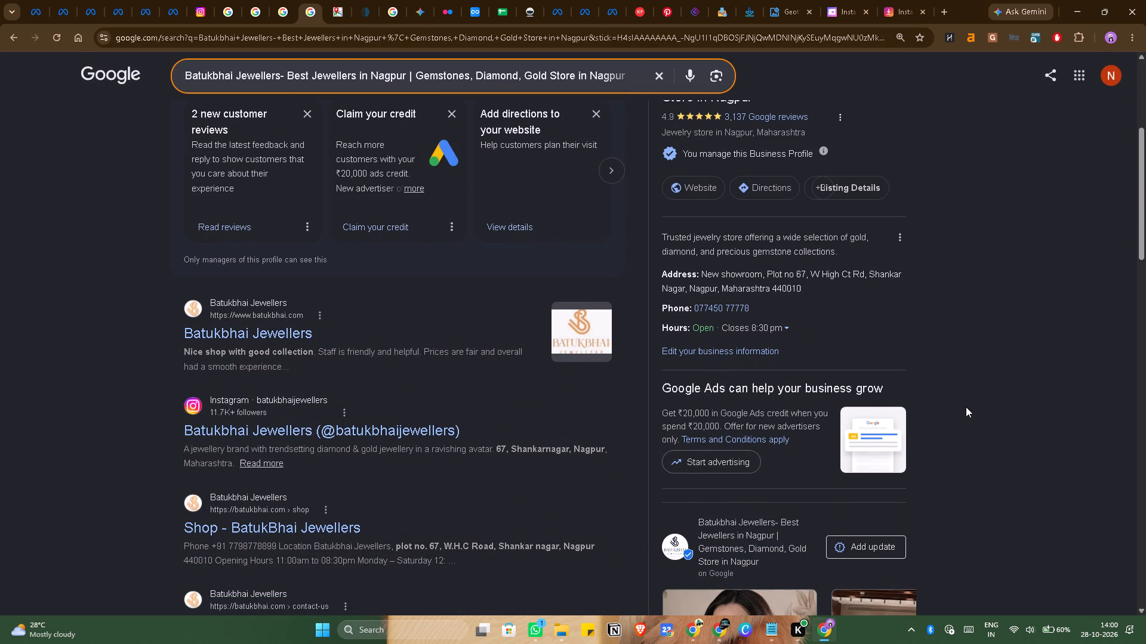
scroll(966, 407, down, 2)
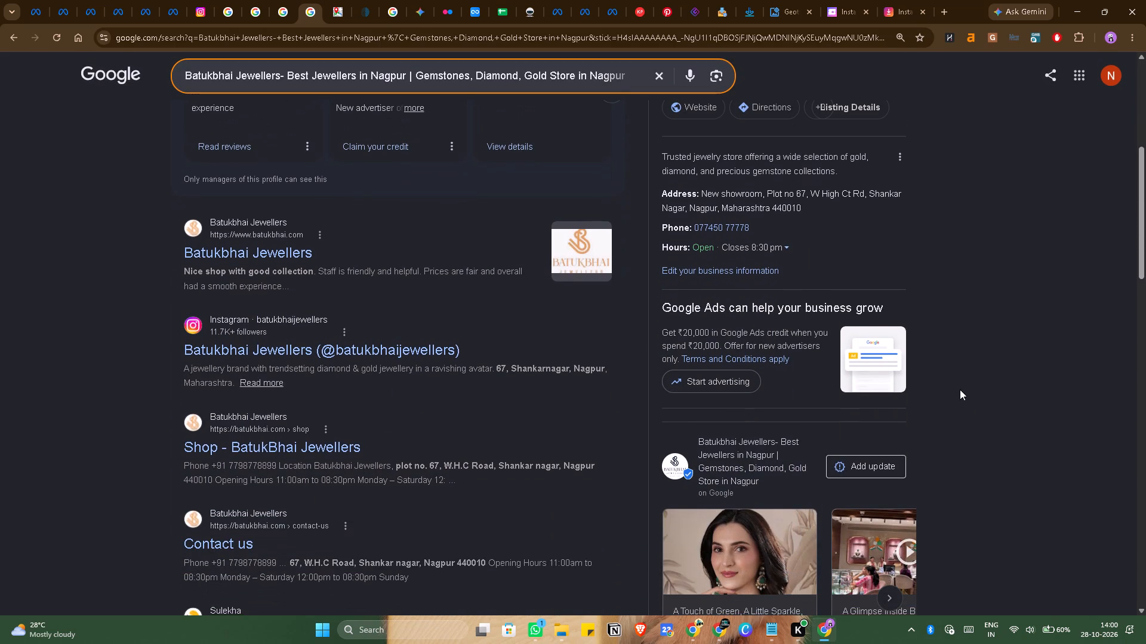
scroll(979, 363, down, 3)
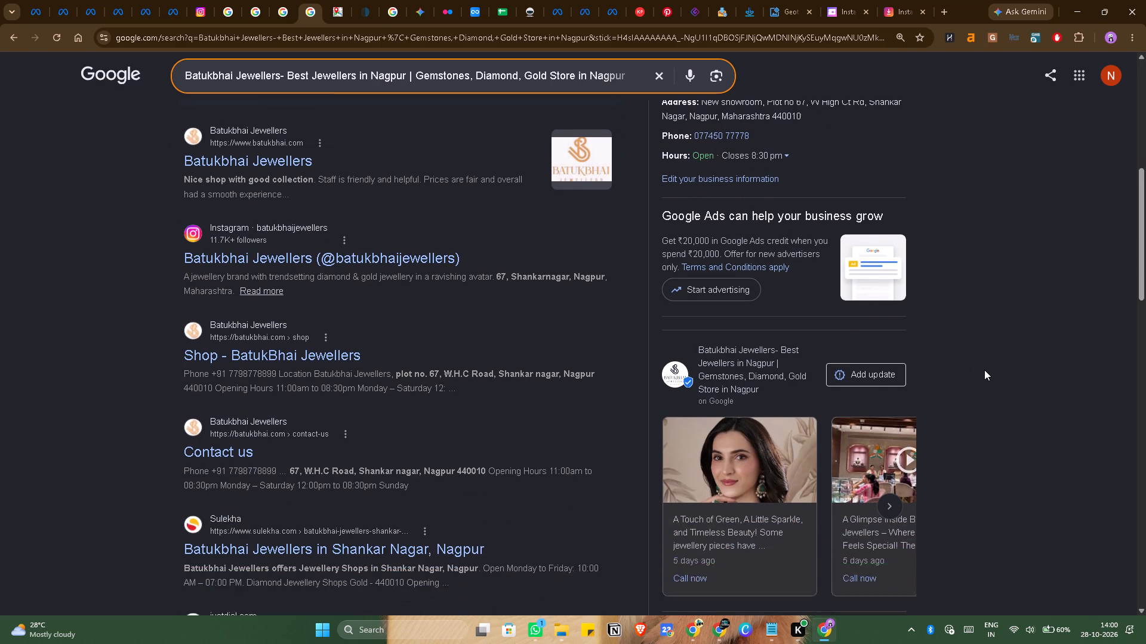
scroll(979, 369, down, 3)
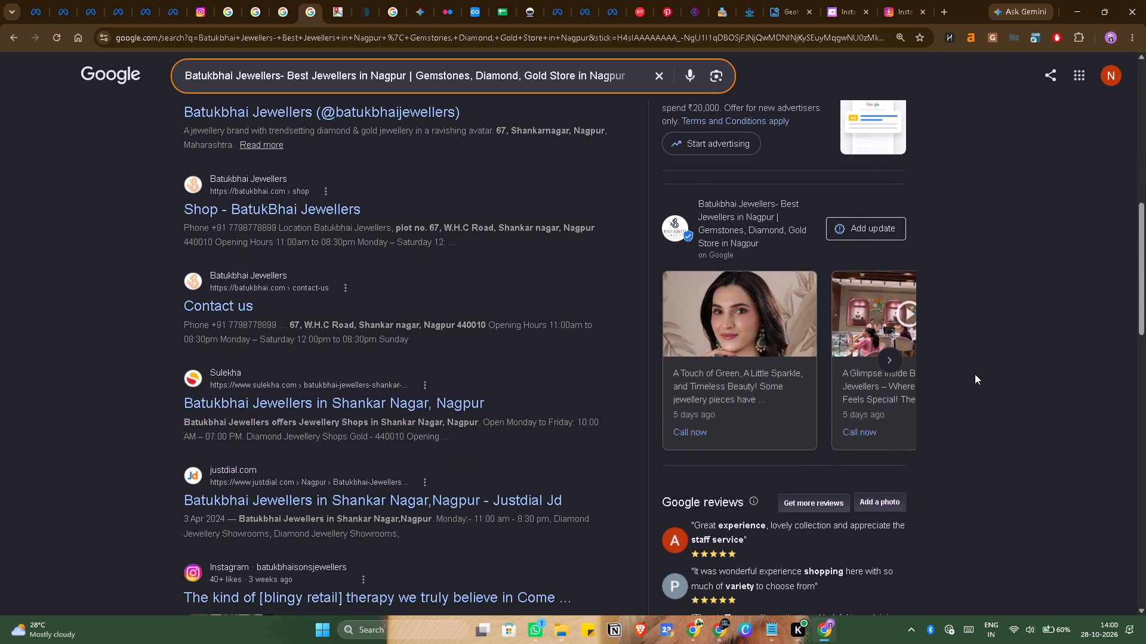
click(891, 355)
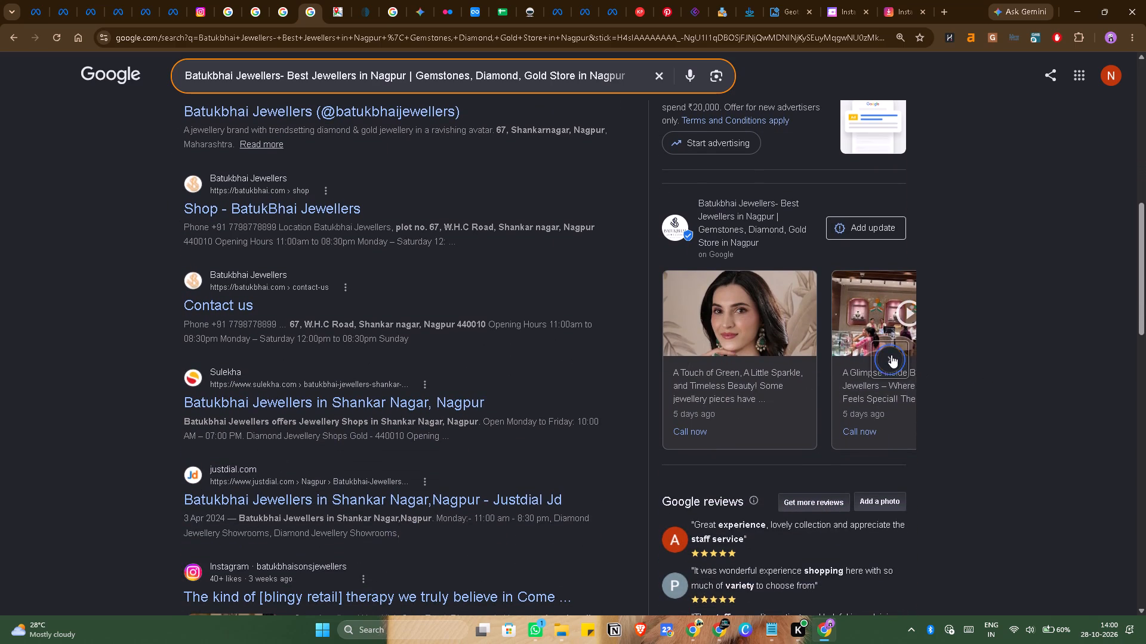
click(891, 355)
click(891, 355)
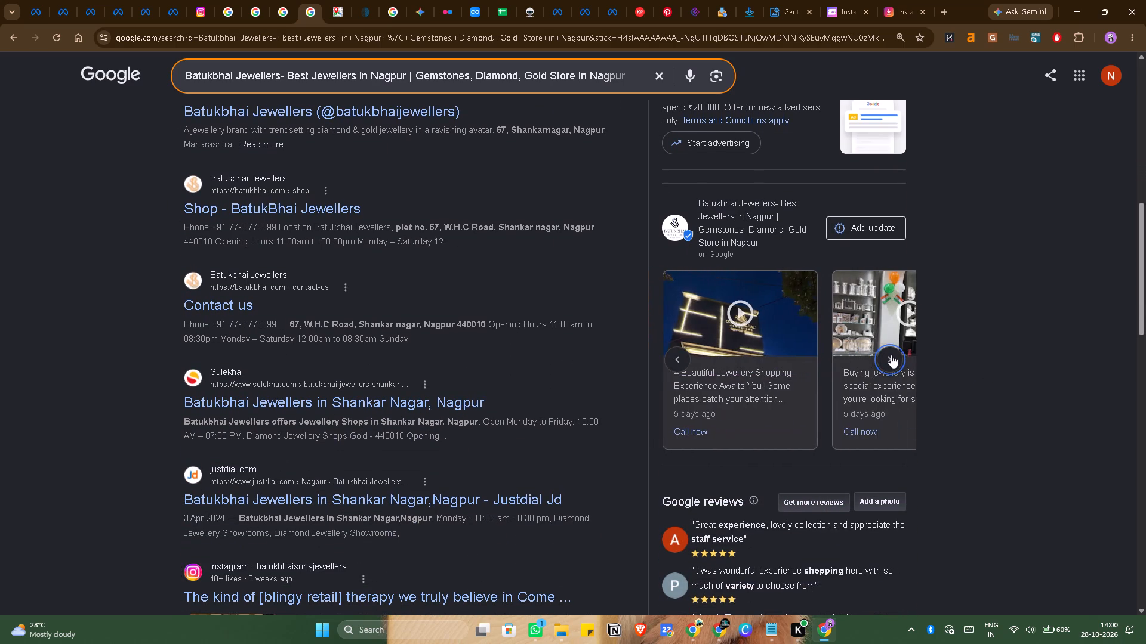
click(891, 355)
click(891, 355)
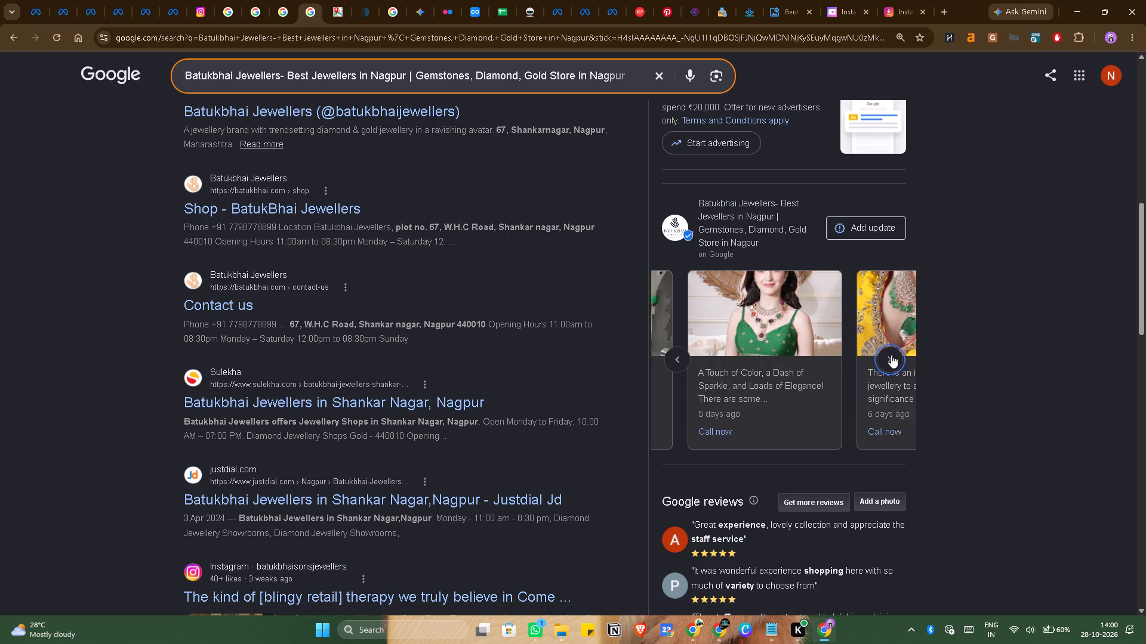
click(891, 355)
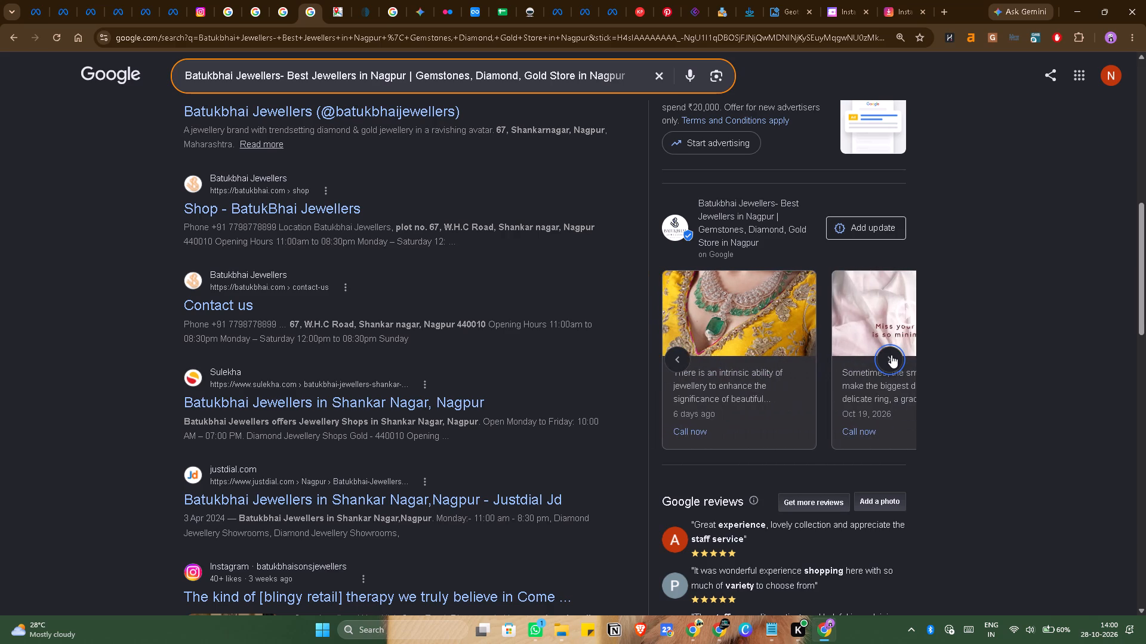
click(891, 355)
click(891, 355)
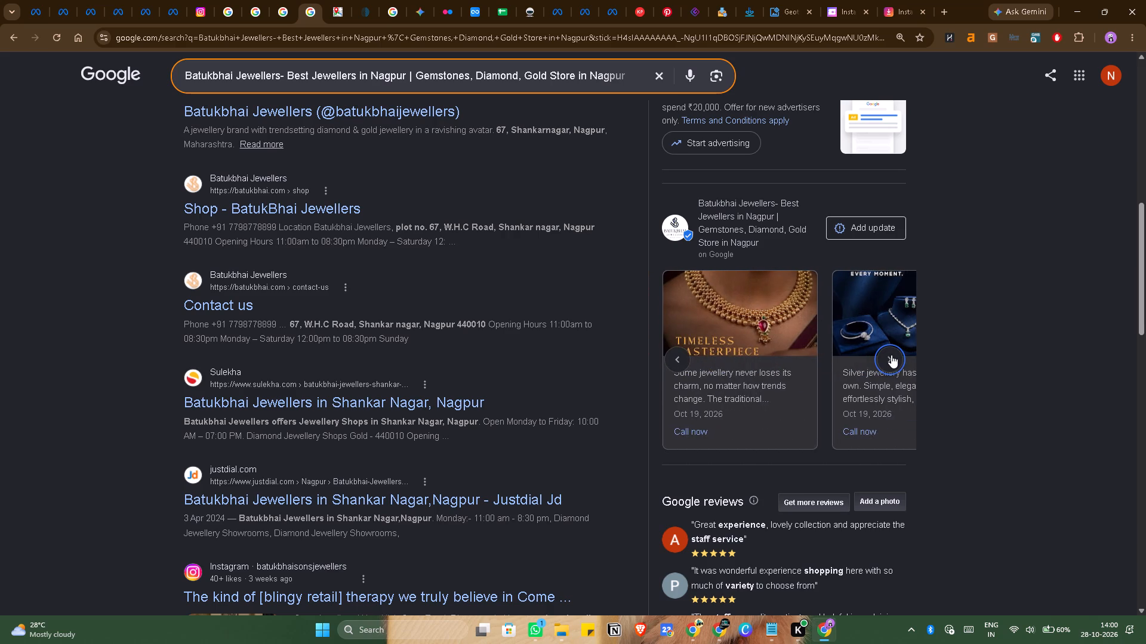
click(891, 355)
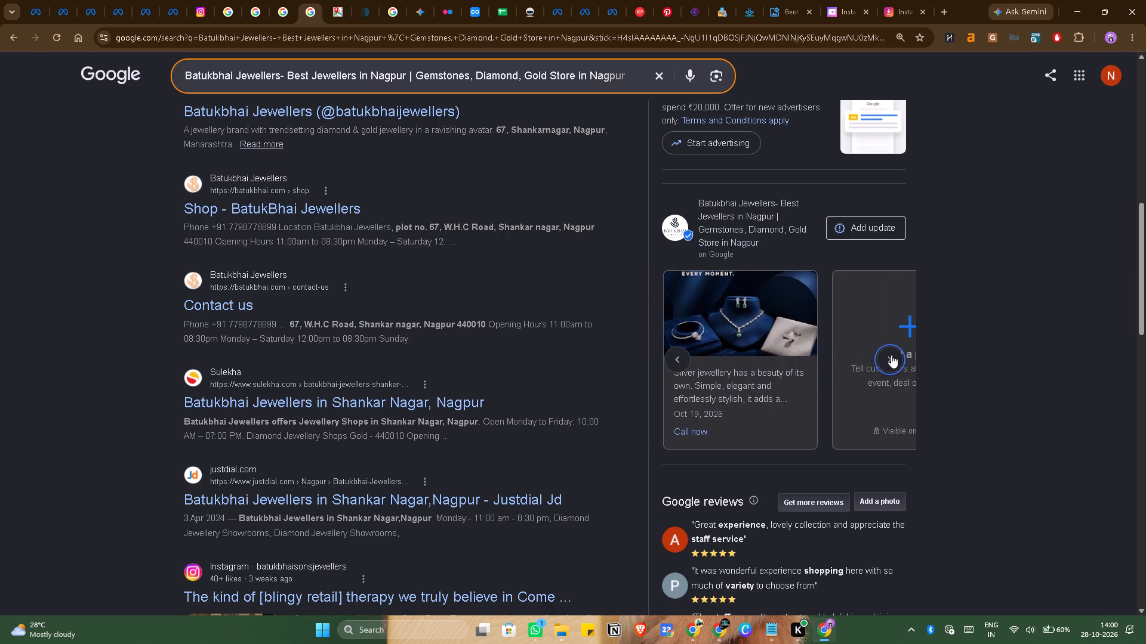
click(891, 355)
View the full Updates list for Batukbhai Jewellers and close it.
click(891, 355)
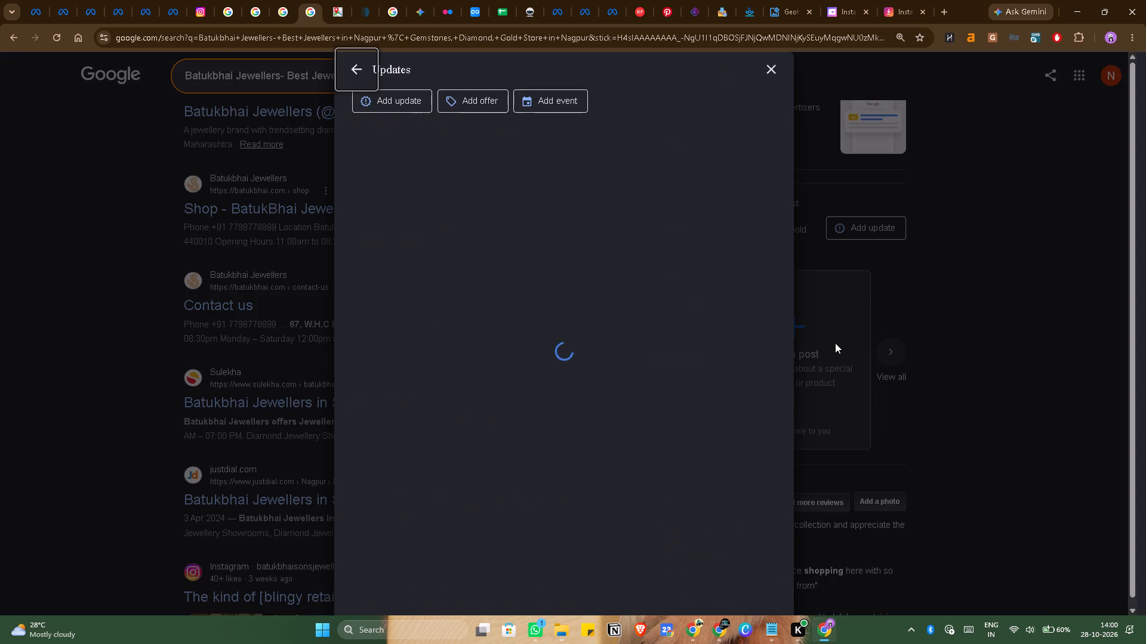
scroll(600, 405, down, 4)
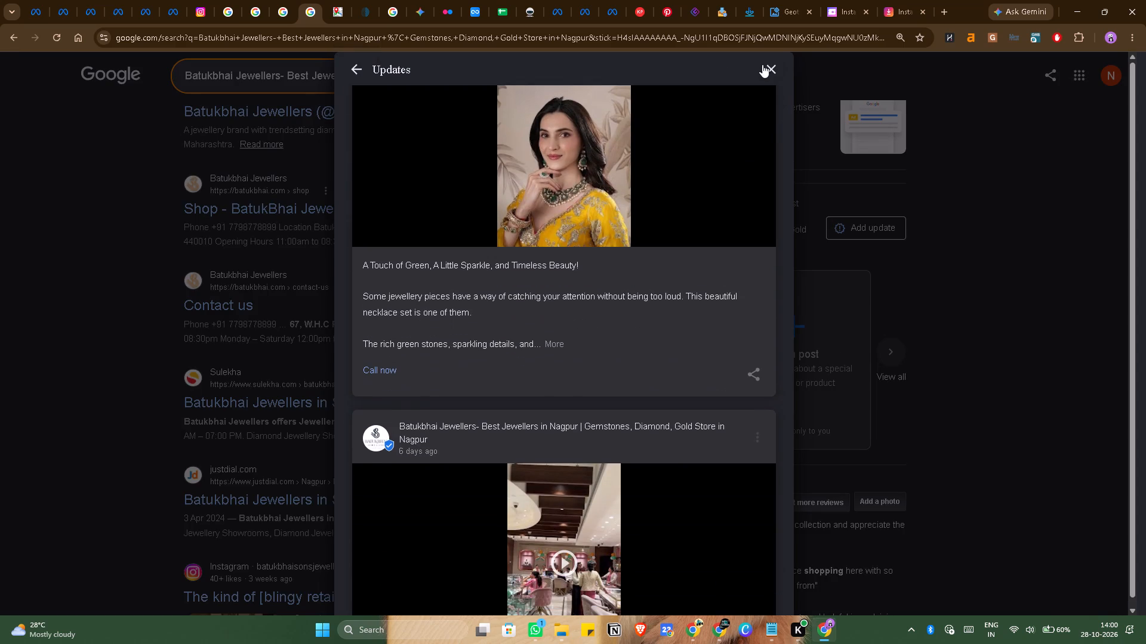
click(771, 69)
Examine the rest of the Batukbhai Jewellers results page, from Google reviews and profiles down to the related searches.
scroll(902, 286, down, 4)
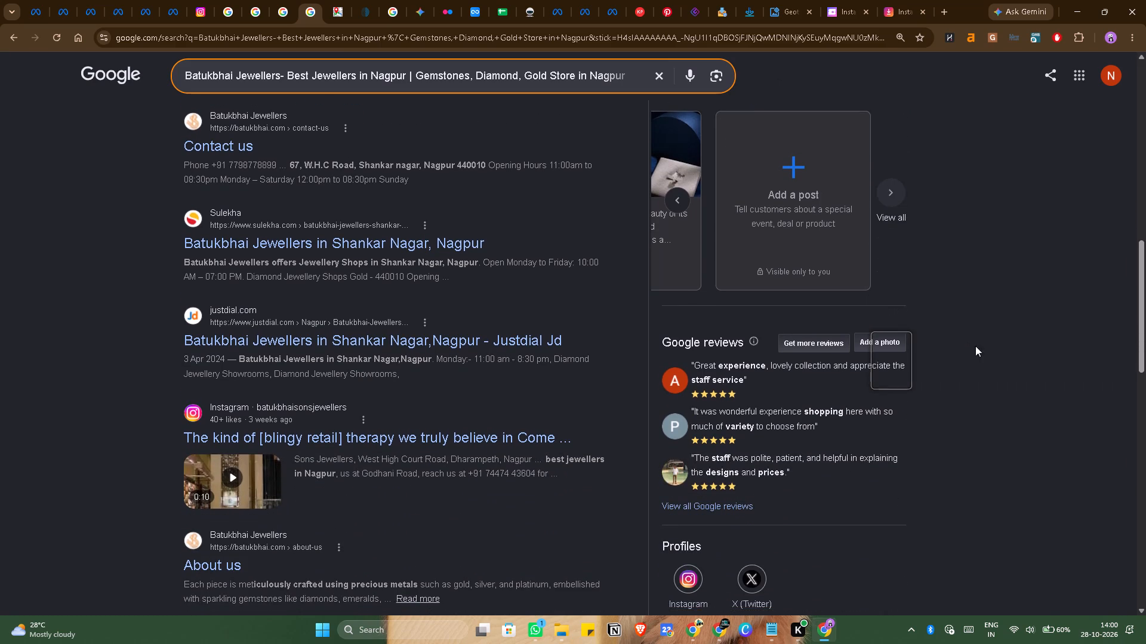
scroll(973, 331, down, 3)
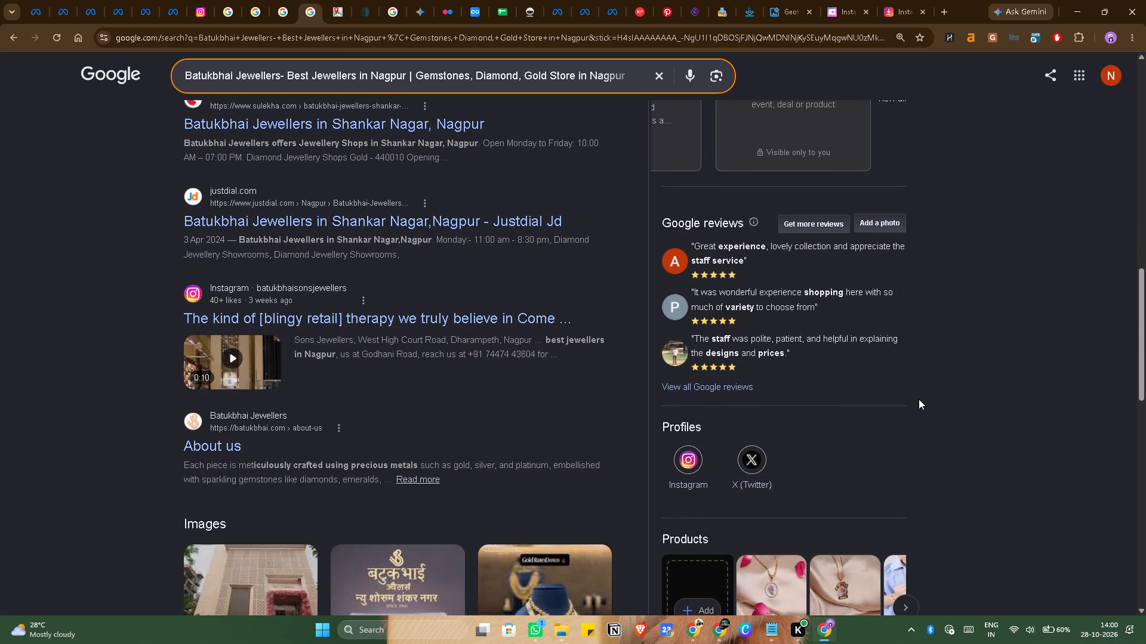
scroll(917, 400, down, 7)
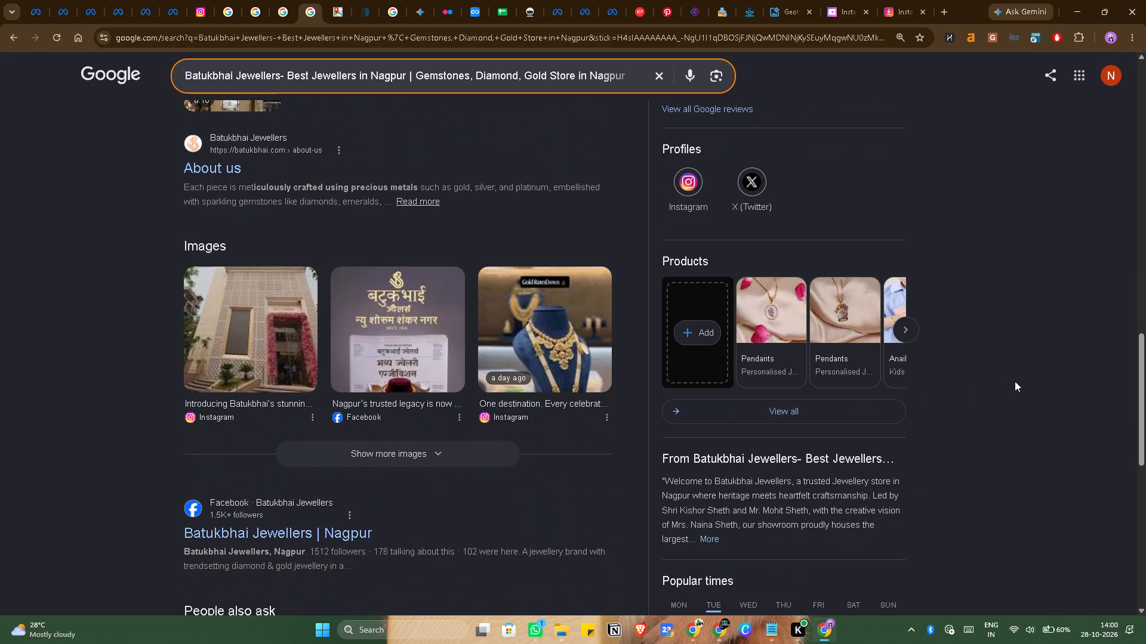
scroll(915, 454, down, 4)
scroll(424, 397, down, 1)
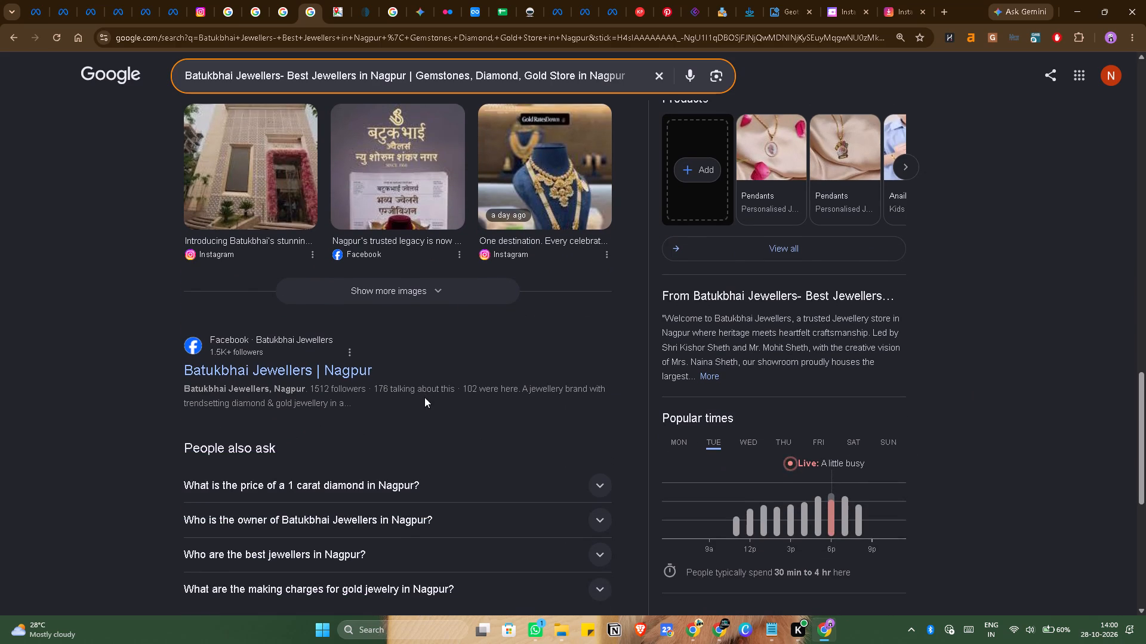
scroll(424, 397, down, 1)
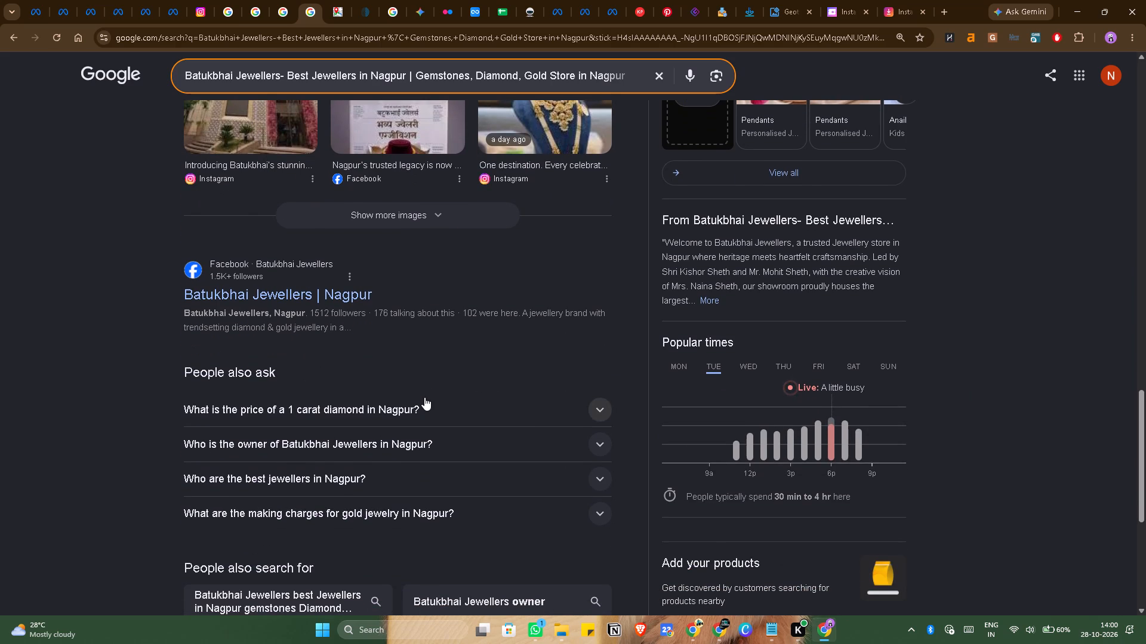
scroll(424, 397, down, 2)
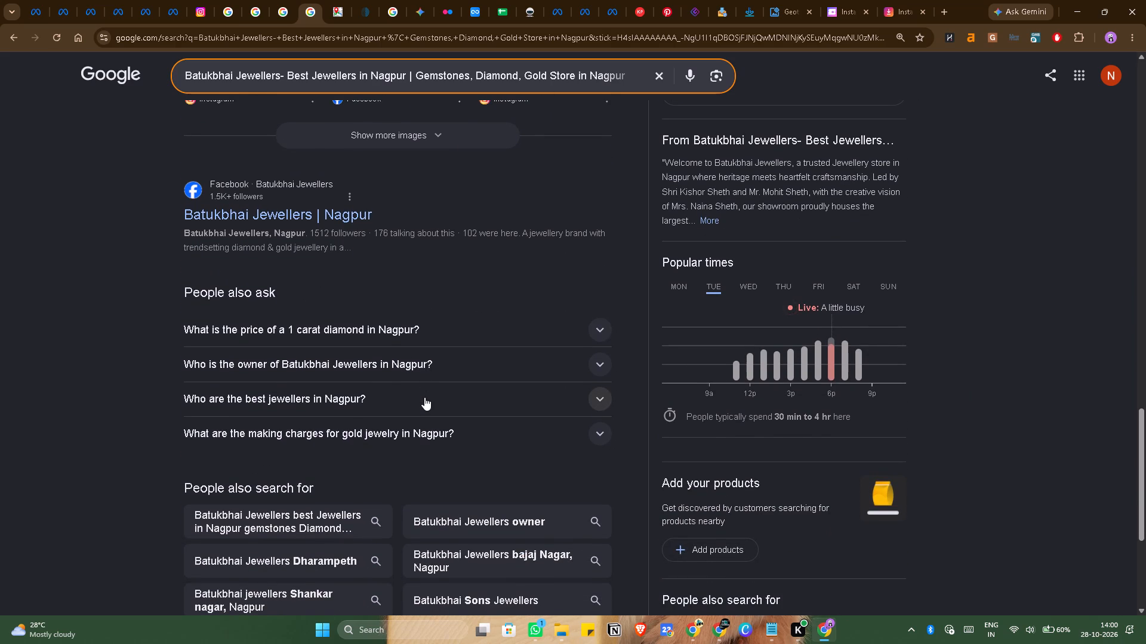
scroll(424, 397, down, 2)
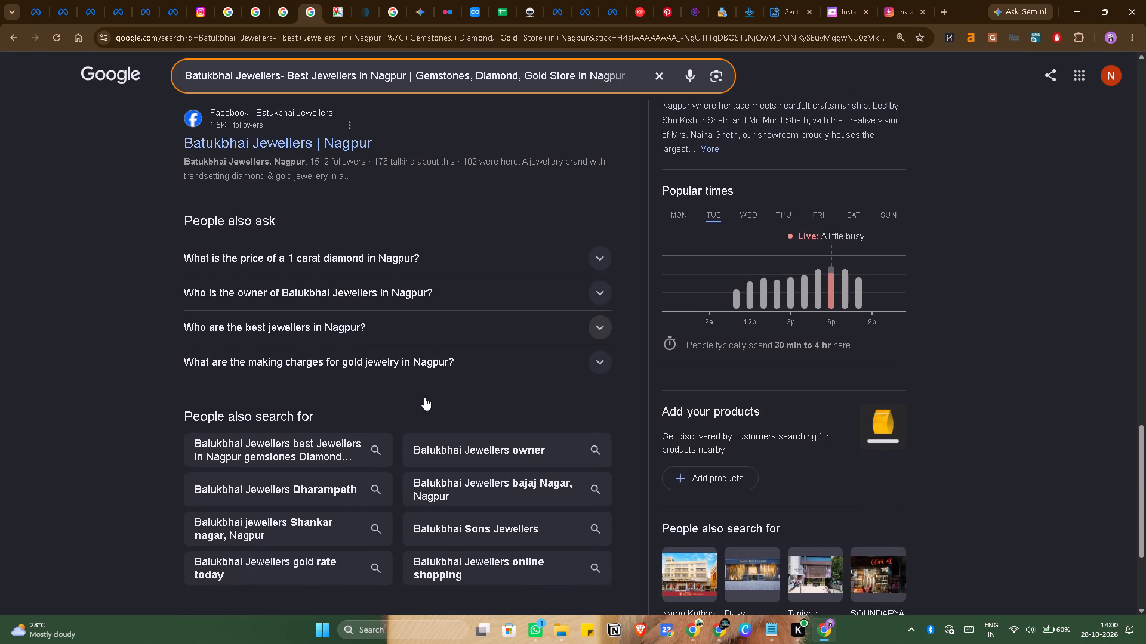
scroll(424, 397, down, 10)
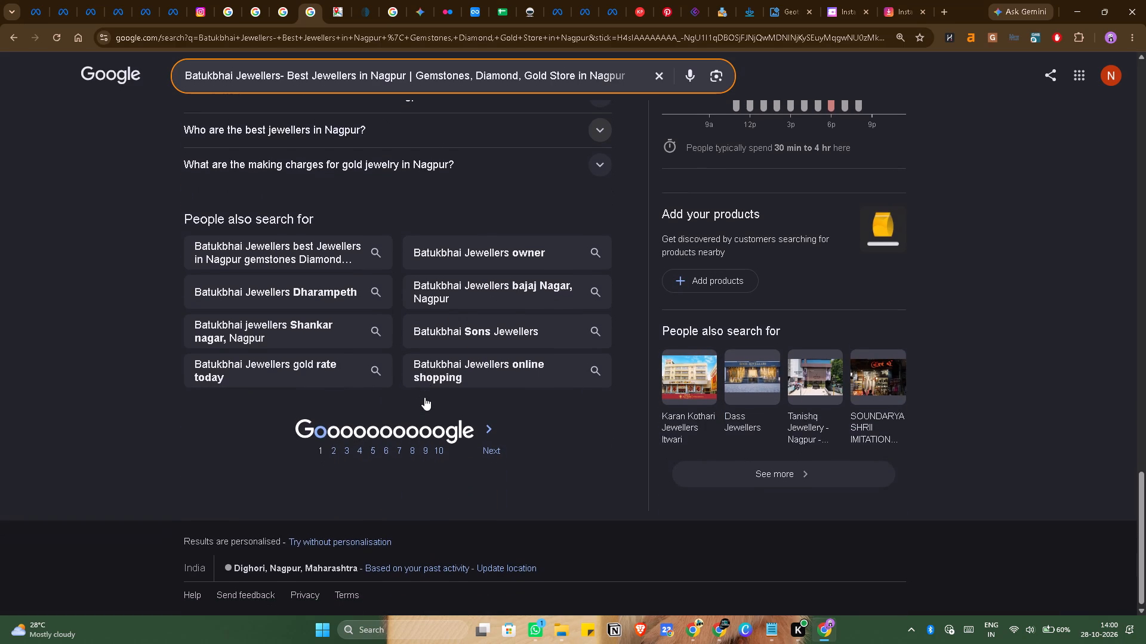
scroll(424, 397, down, 2)
scroll(424, 397, up, 3)
scroll(424, 397, down, 2)
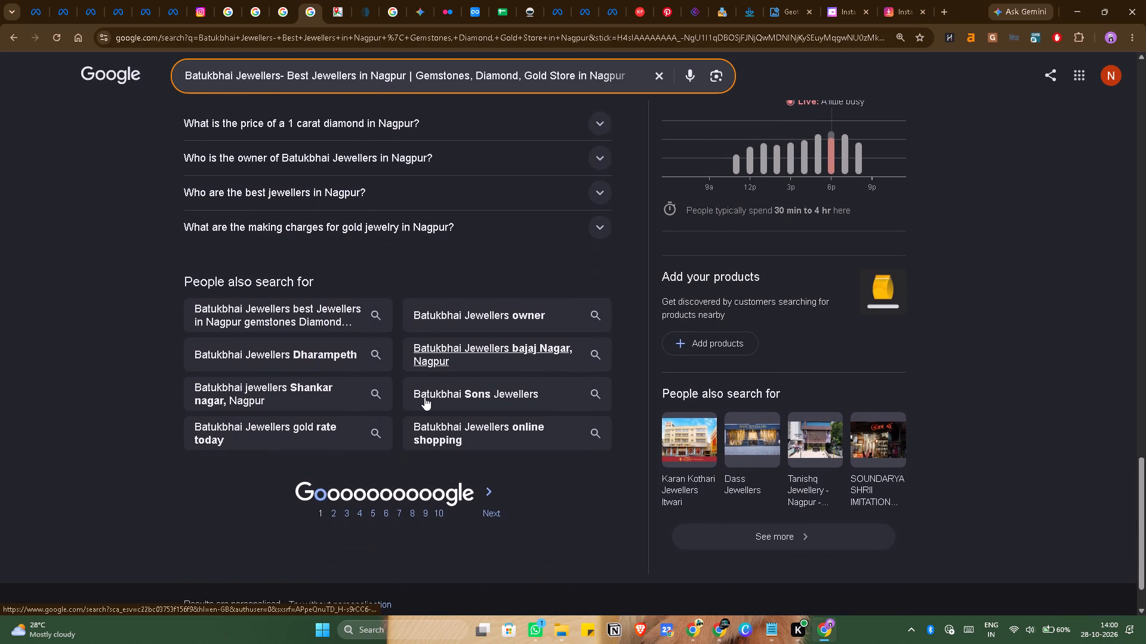
scroll(424, 397, down, 6)
scroll(424, 397, up, 3)
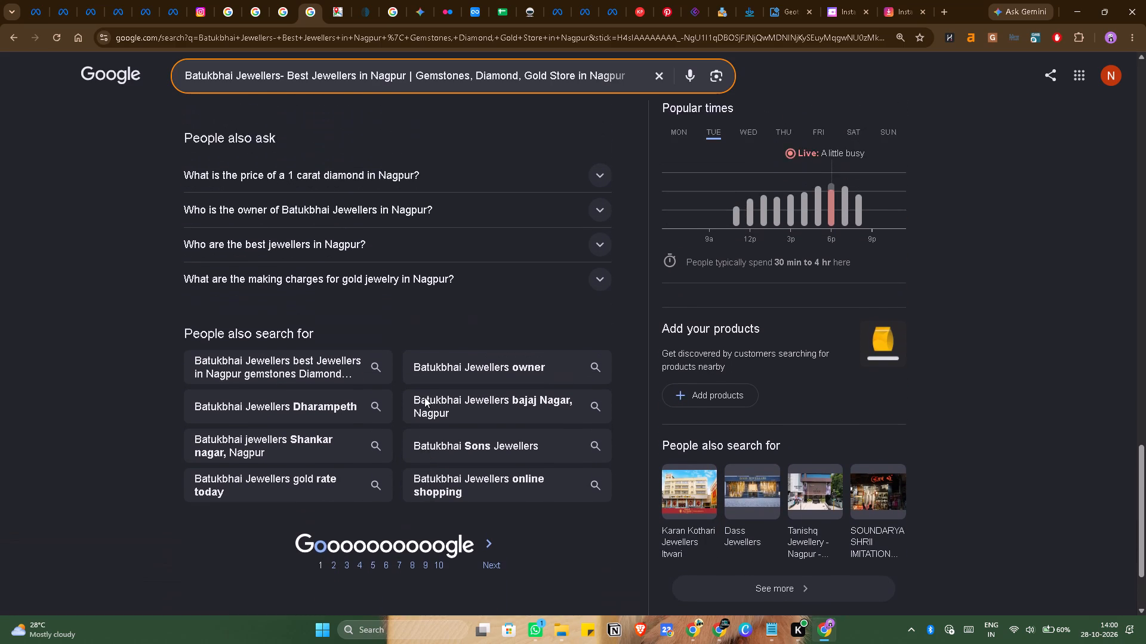
Look over the rest of the Batukbhai Jewellers results page, including the related searches and business profile details.
scroll(424, 397, up, 2)
scroll(424, 397, down, 2)
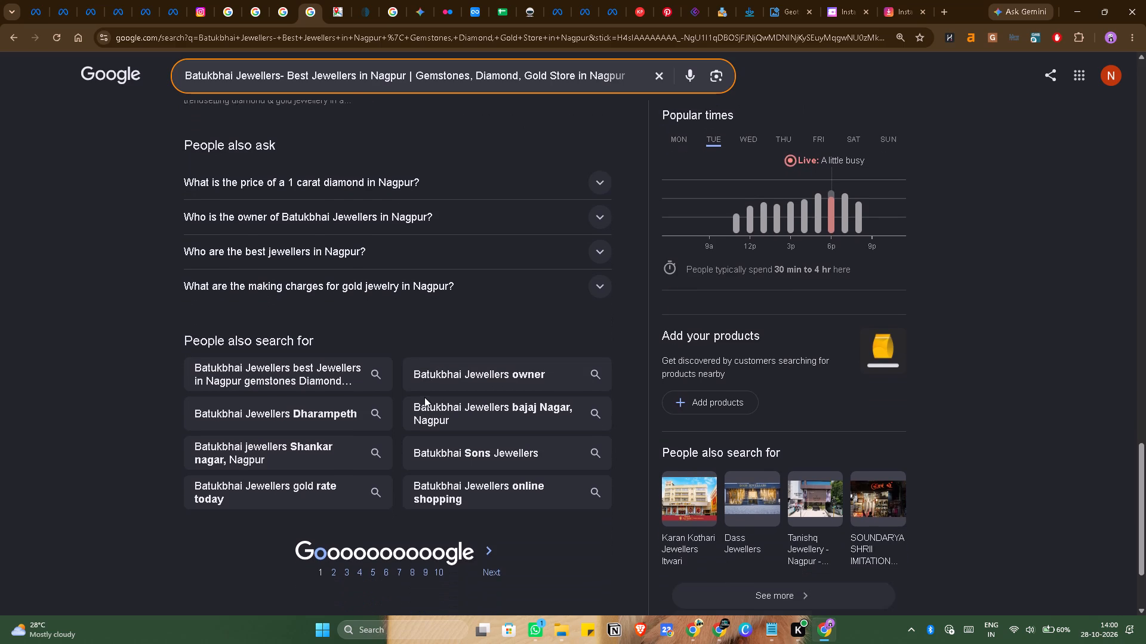
scroll(424, 397, down, 4)
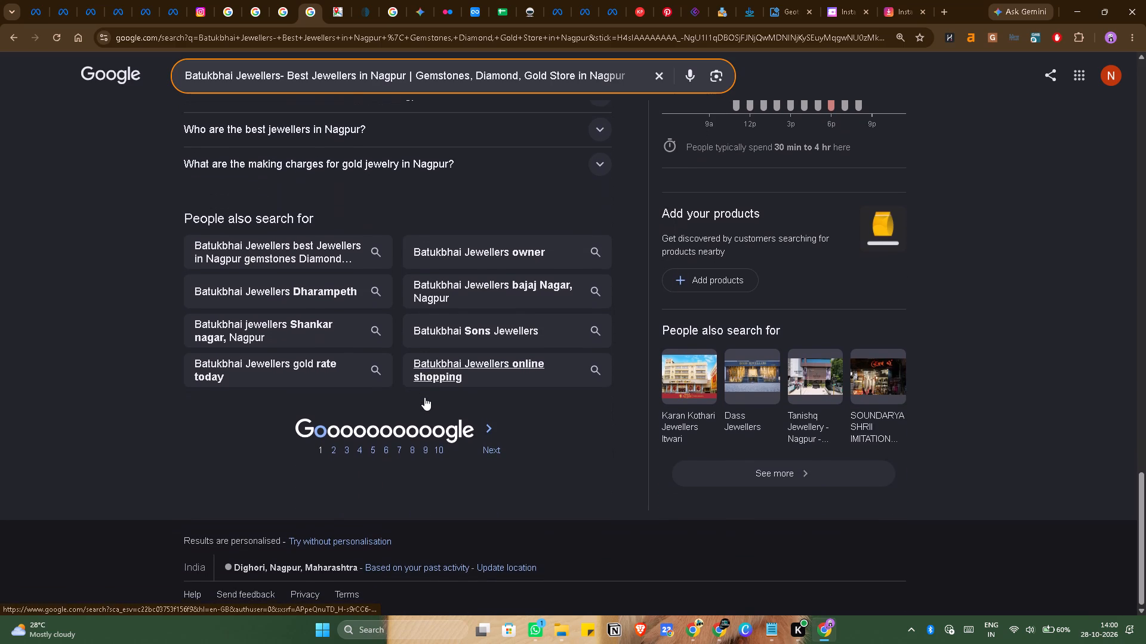
scroll(424, 397, down, 3)
scroll(397, 353, up, 2)
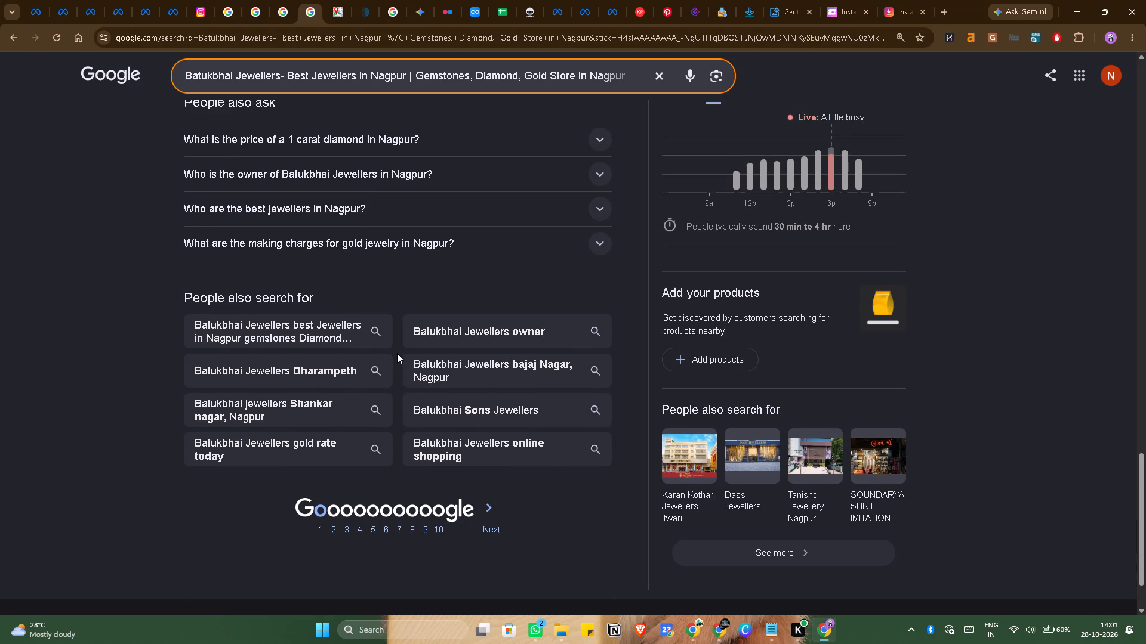
scroll(397, 353, up, 4)
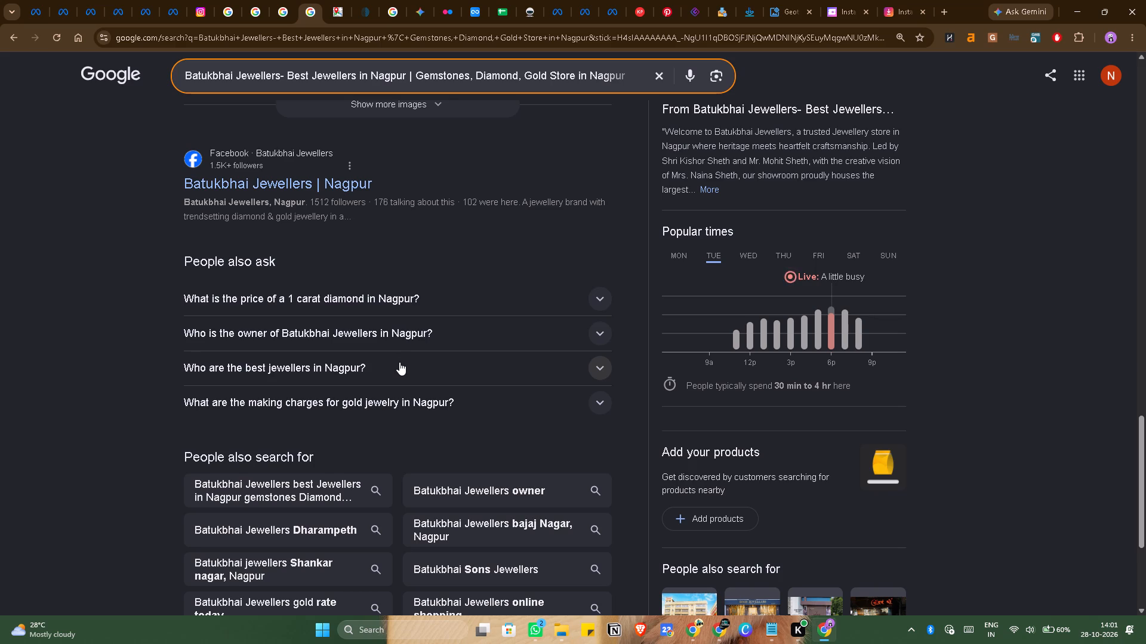
scroll(399, 362, up, 14)
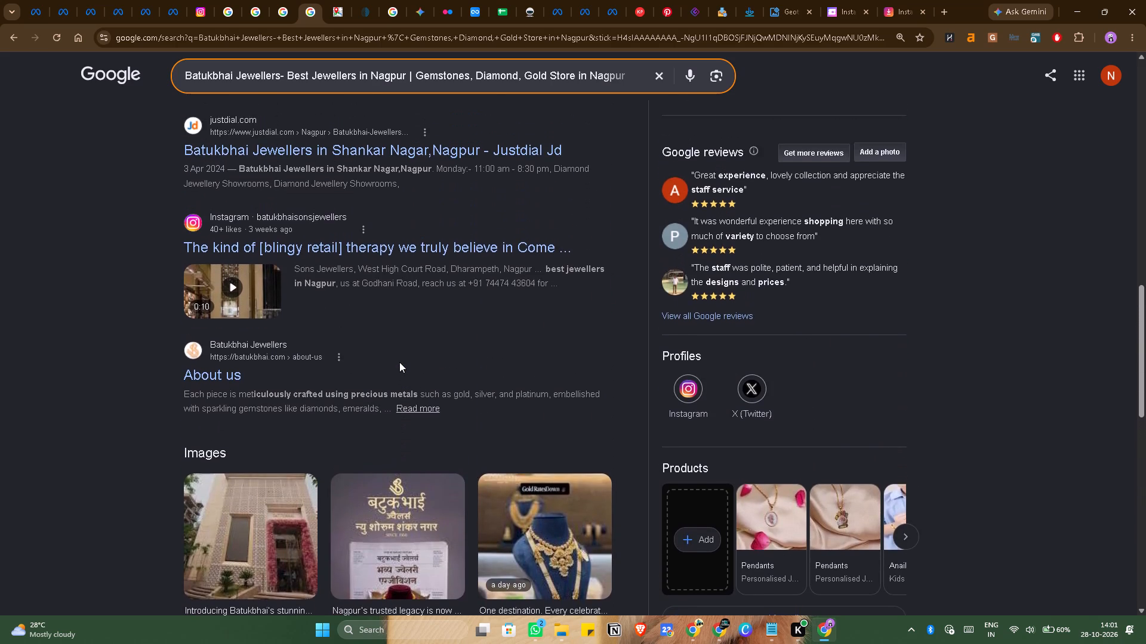
scroll(399, 362, up, 14)
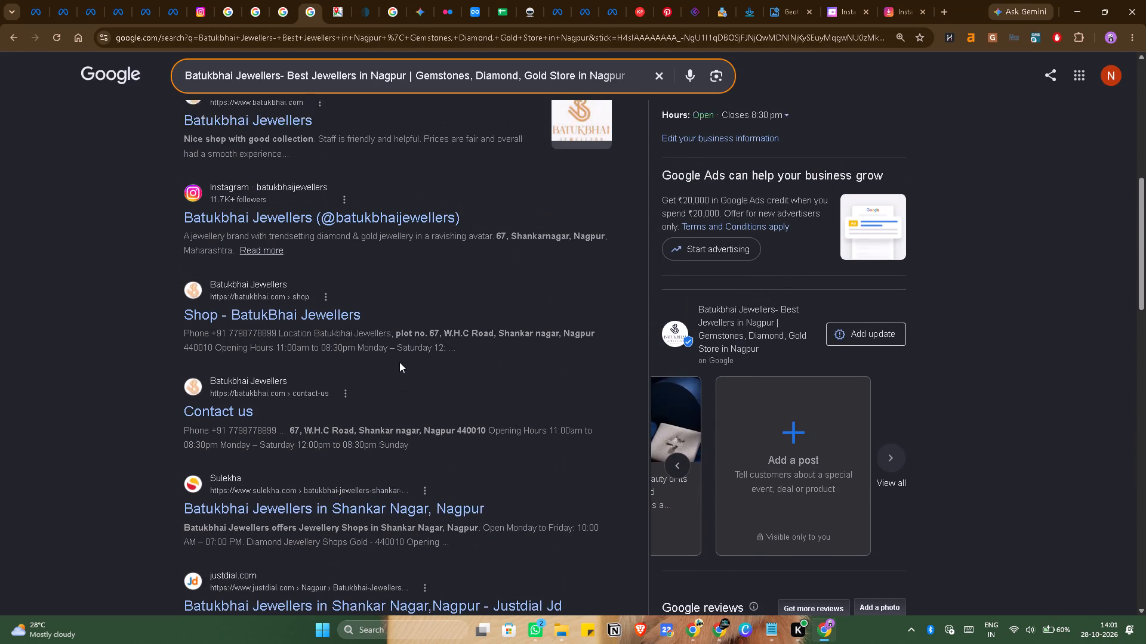
scroll(399, 362, up, 5)
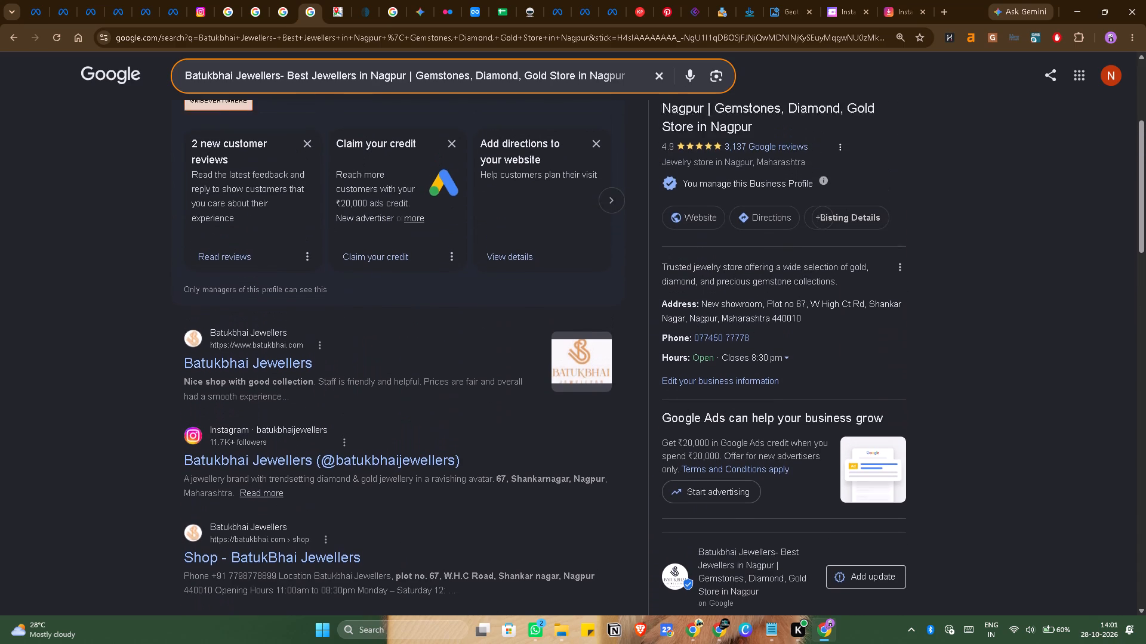
scroll(399, 362, up, 7)
Open Batukbhai's customer reviews and copy the full owner reply under the three-day-old review thanking Gauri.
click(306, 208)
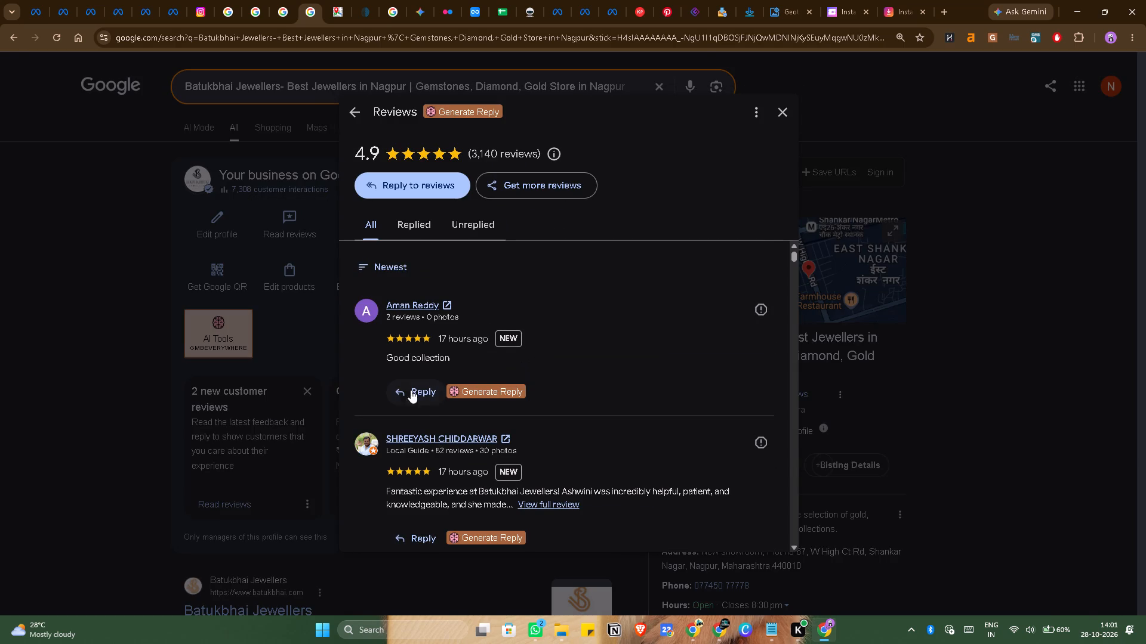
scroll(537, 355, down, 17)
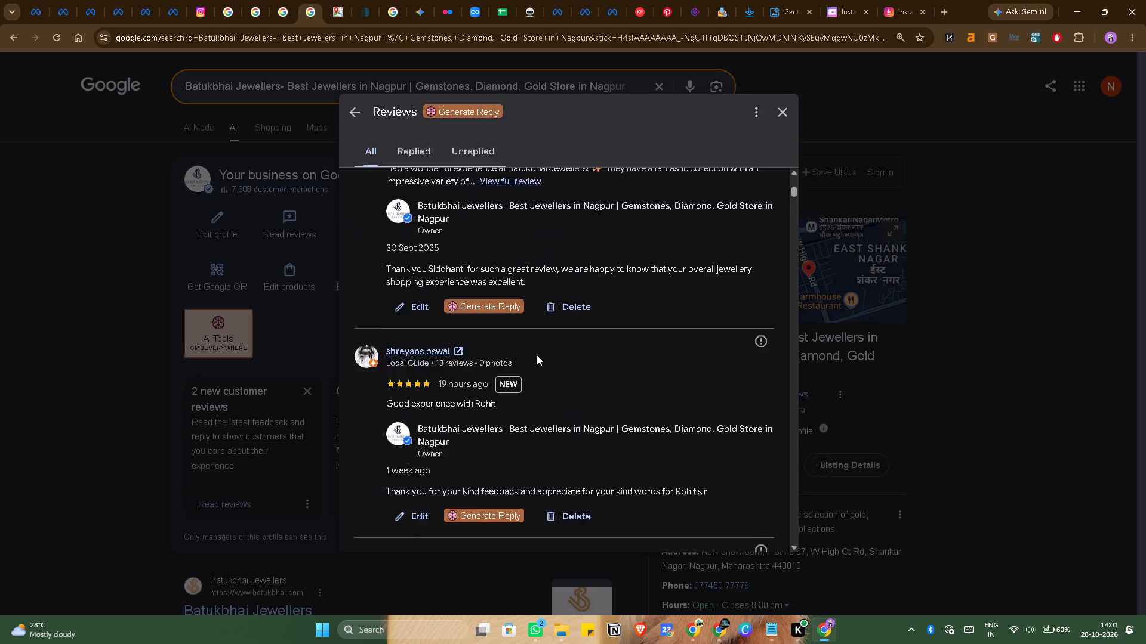
scroll(537, 355, down, 17)
scroll(538, 357, down, 12)
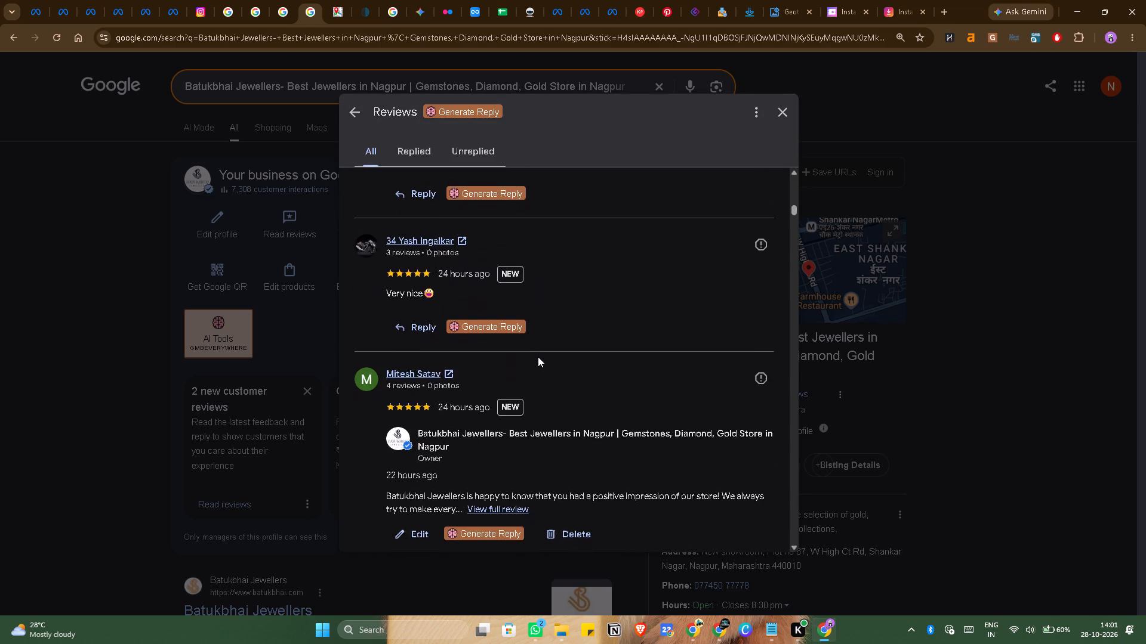
scroll(502, 278, down, 6)
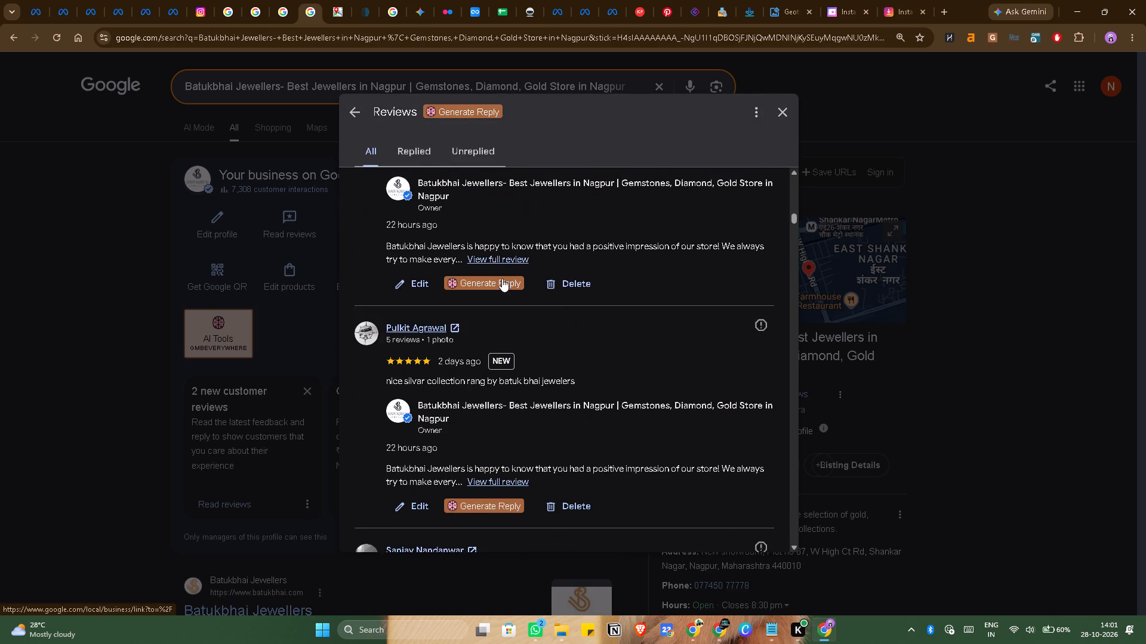
scroll(502, 278, down, 6)
scroll(538, 349, down, 12)
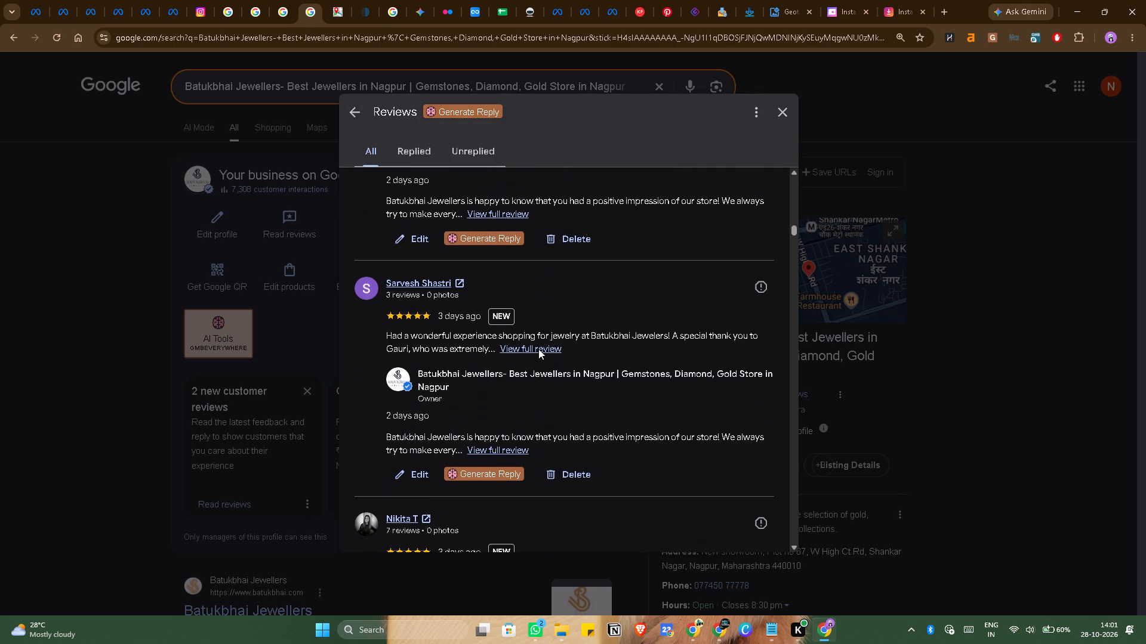
click(512, 451)
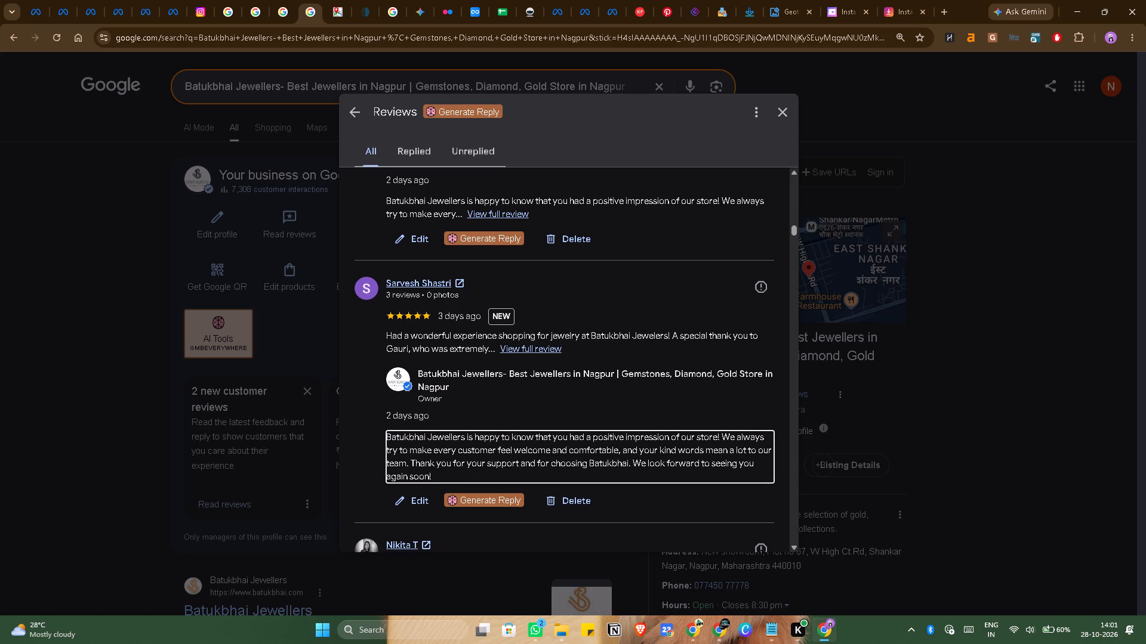
drag(387, 437, 433, 482)
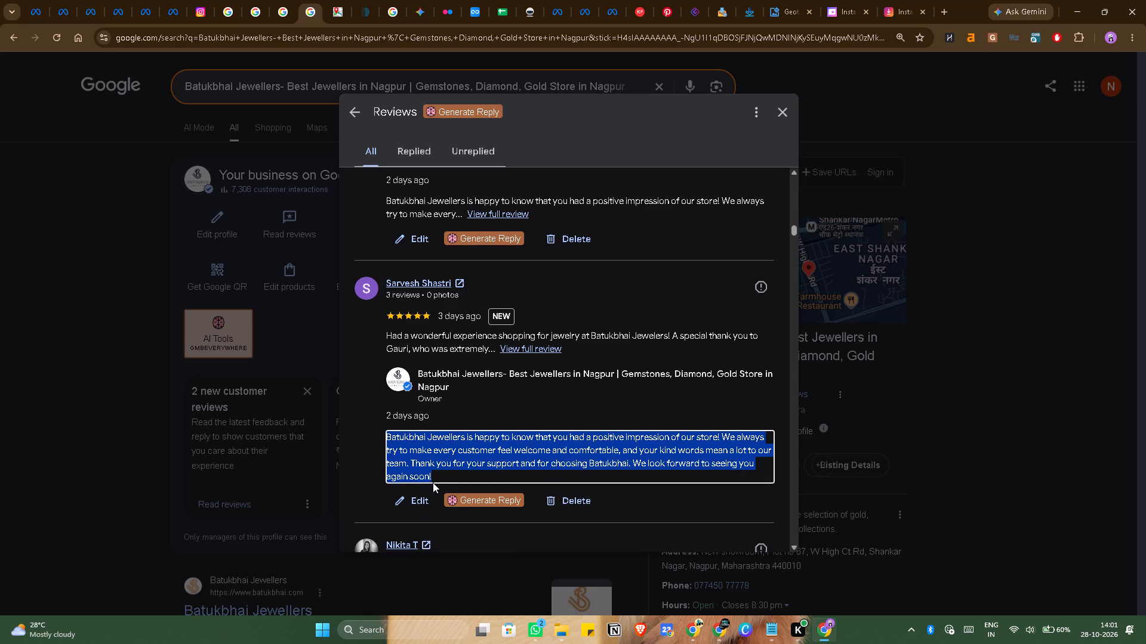
key(ctrl+c)
Post the copied thank-you text as the public reply to the unanswered five-star "Very nice" review.
scroll(508, 361, up, 14)
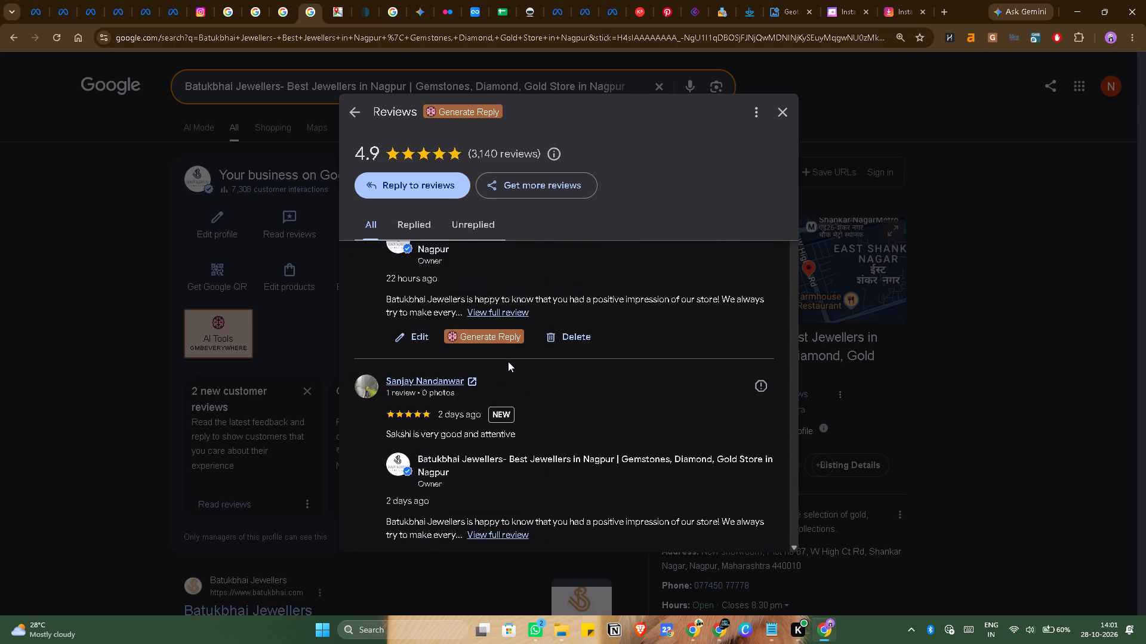
scroll(508, 361, up, 13)
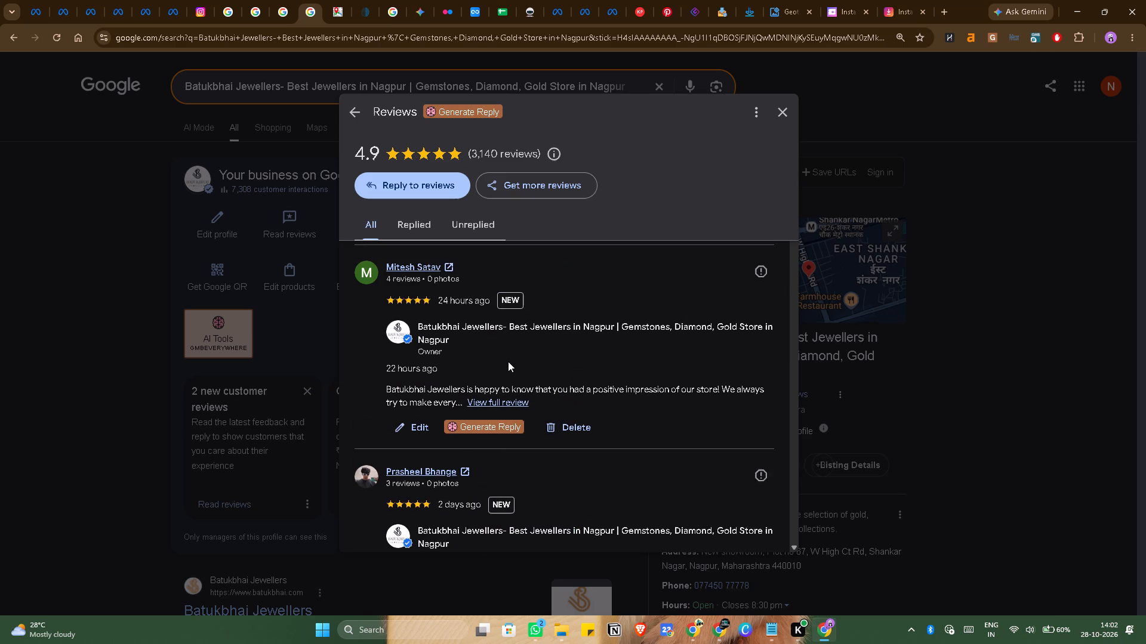
scroll(508, 361, up, 5)
click(412, 410)
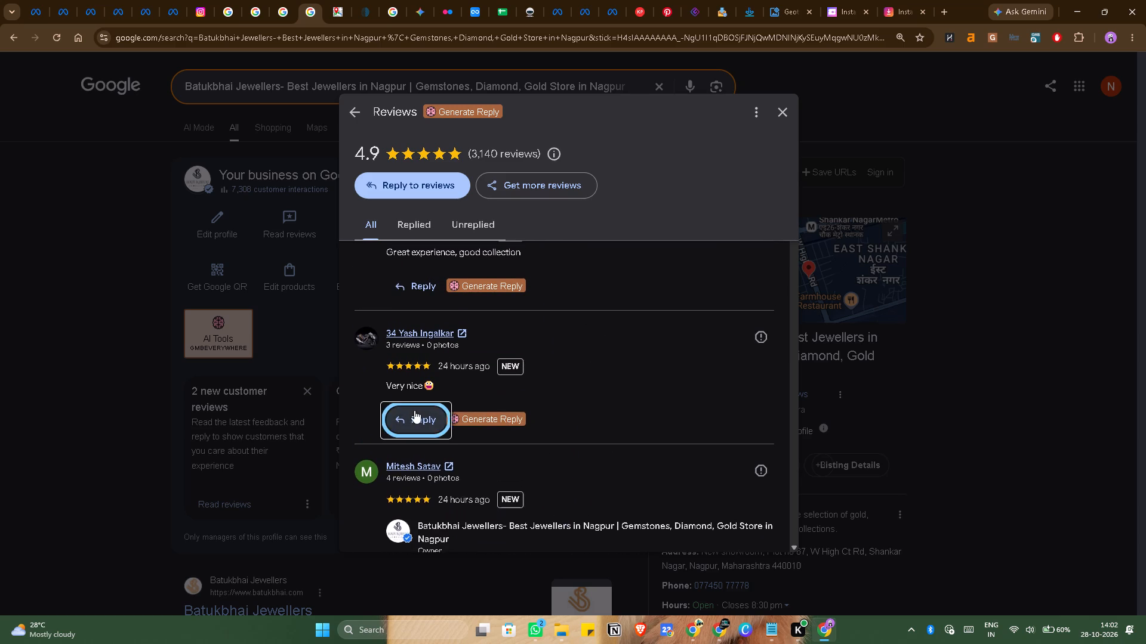
click(467, 461)
key(ctrl+v)
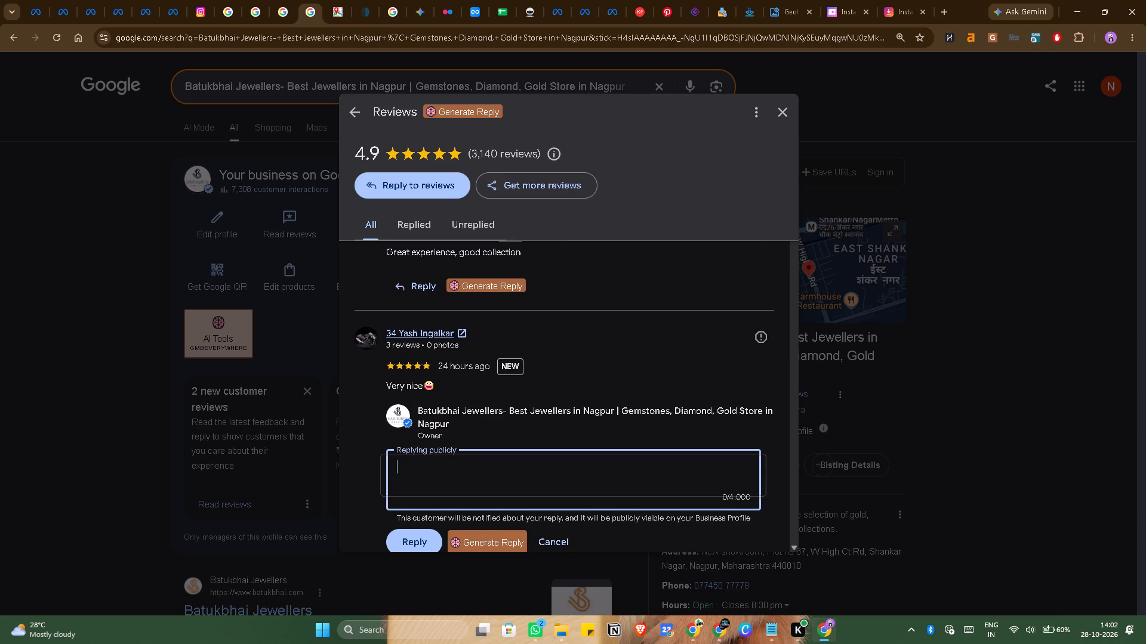
key(Return)
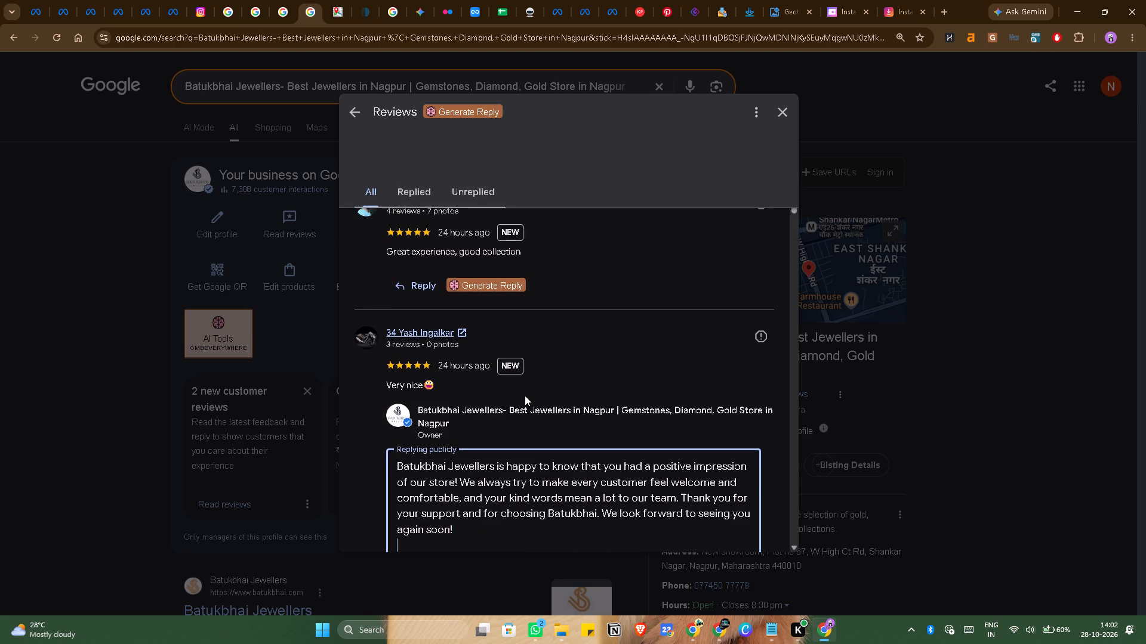
key(BackSpace)
scroll(527, 380, down, 1)
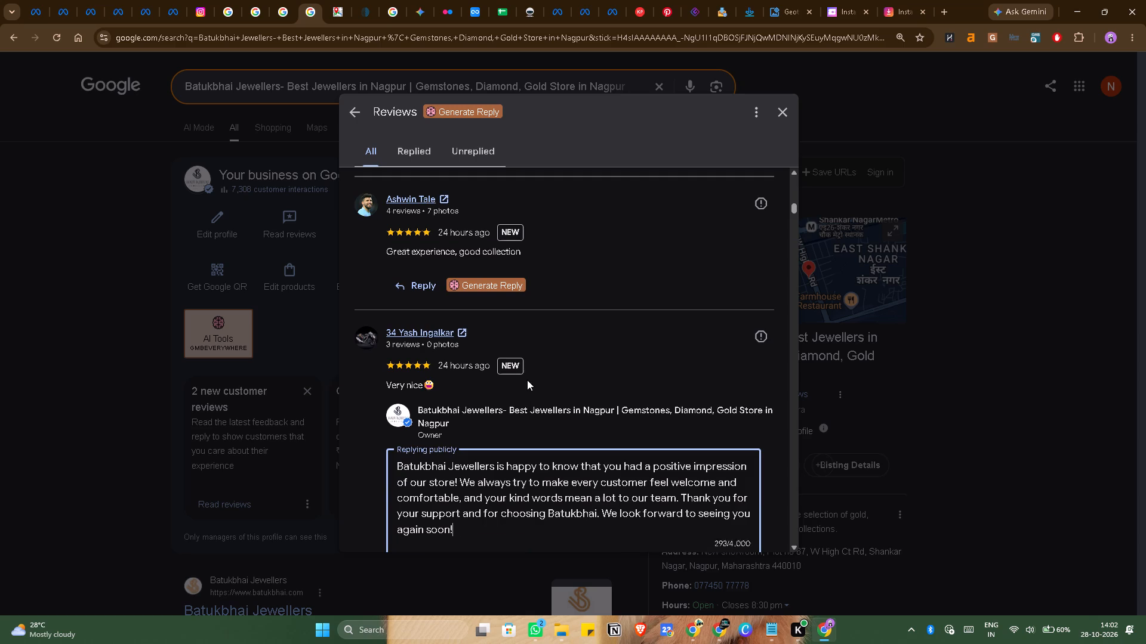
scroll(527, 380, down, 2)
click(414, 460)
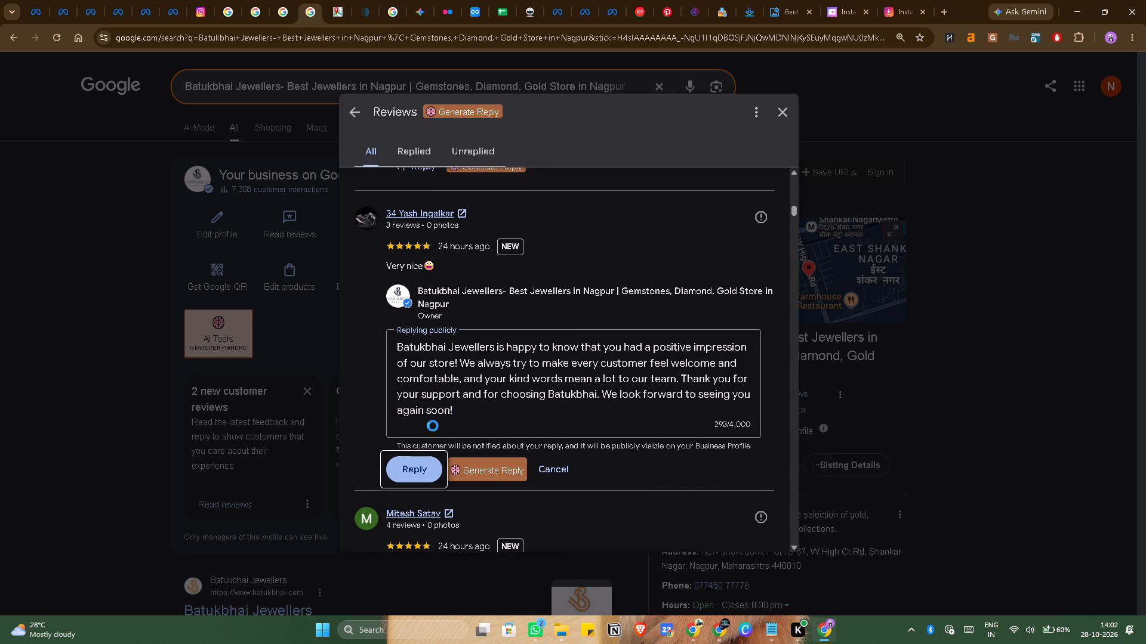
Post the same copied reply to the five-star review reading "Great experience, good collection".
scroll(504, 346, up, 3)
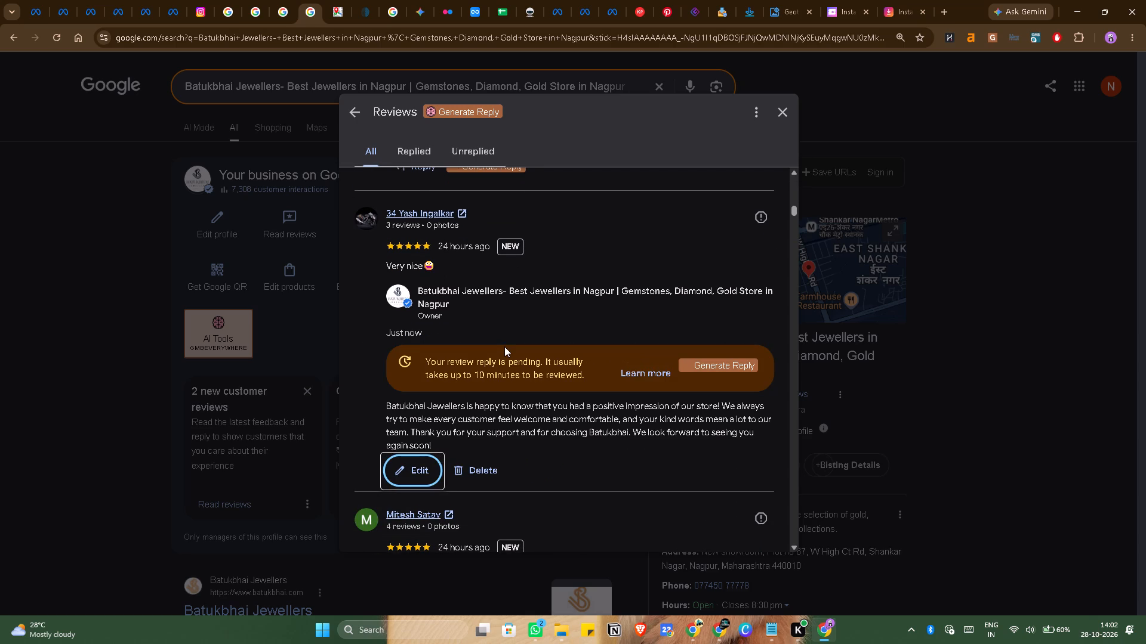
scroll(516, 351, up, 5)
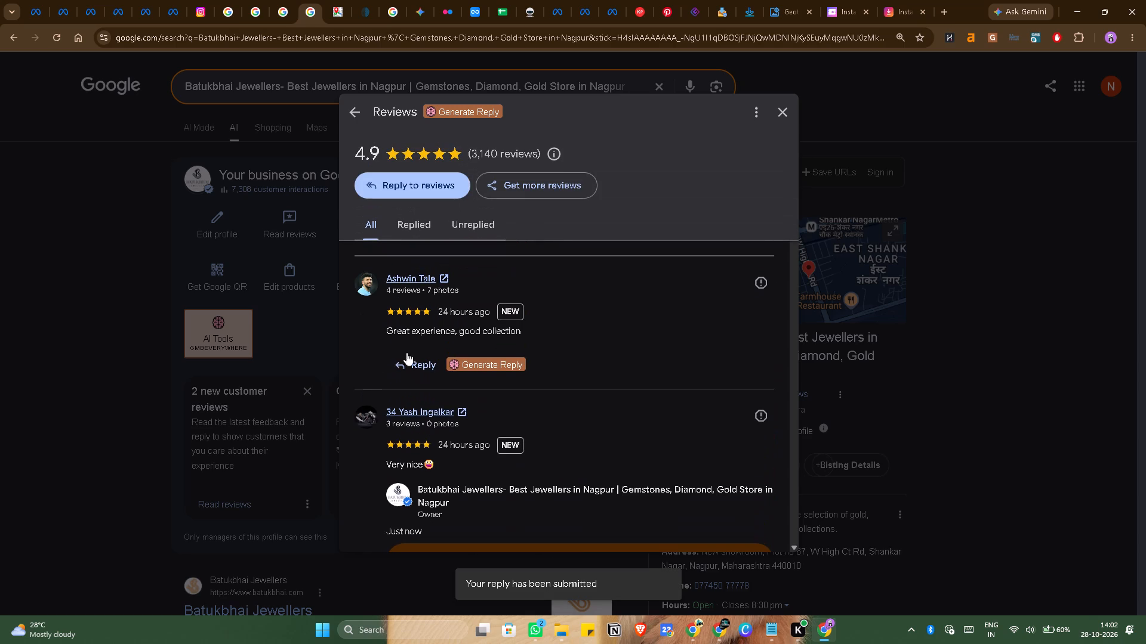
click(414, 363)
click(465, 415)
key(ctrl+v)
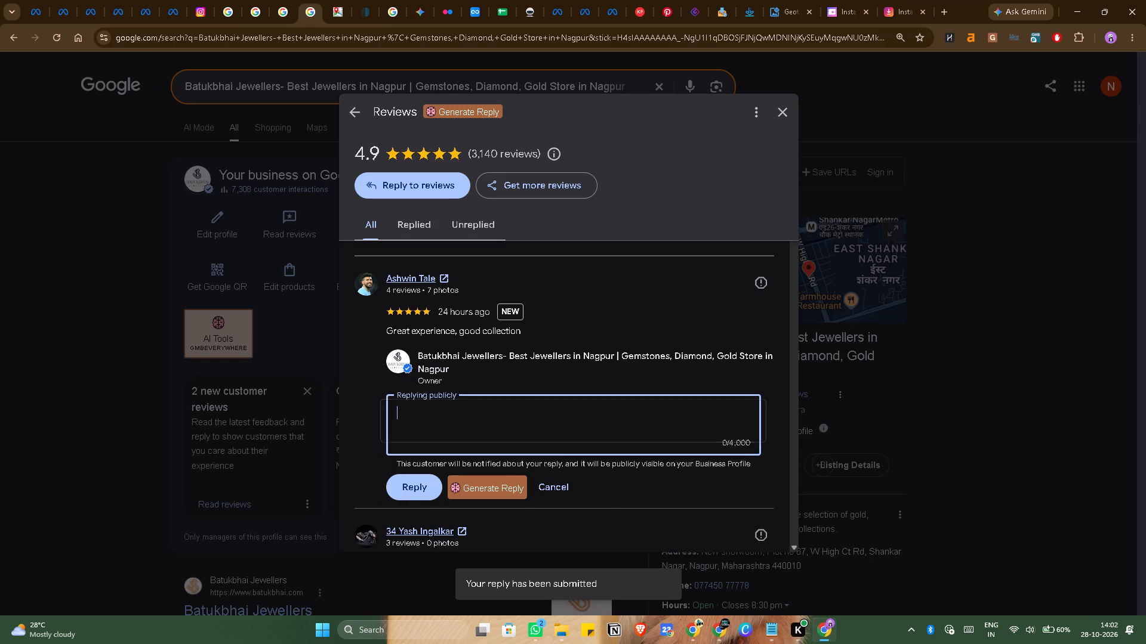
click(406, 538)
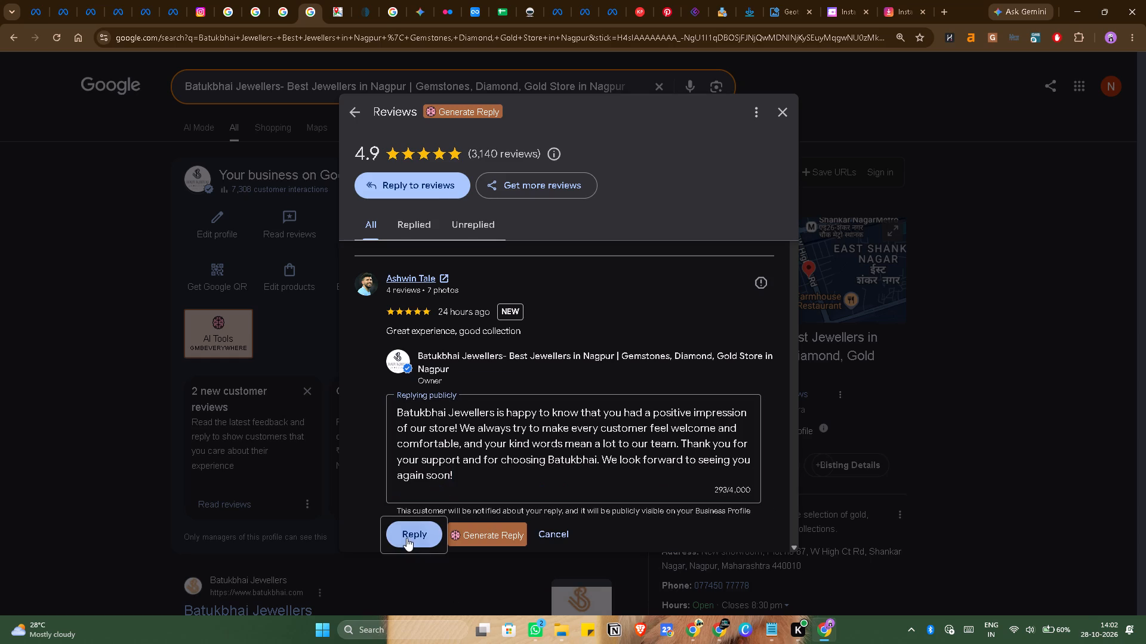
Post the copied thank-you text as the public reply to the four-star review reading "Staff (Gauri) behavior was very nice".
scroll(529, 360, up, 9)
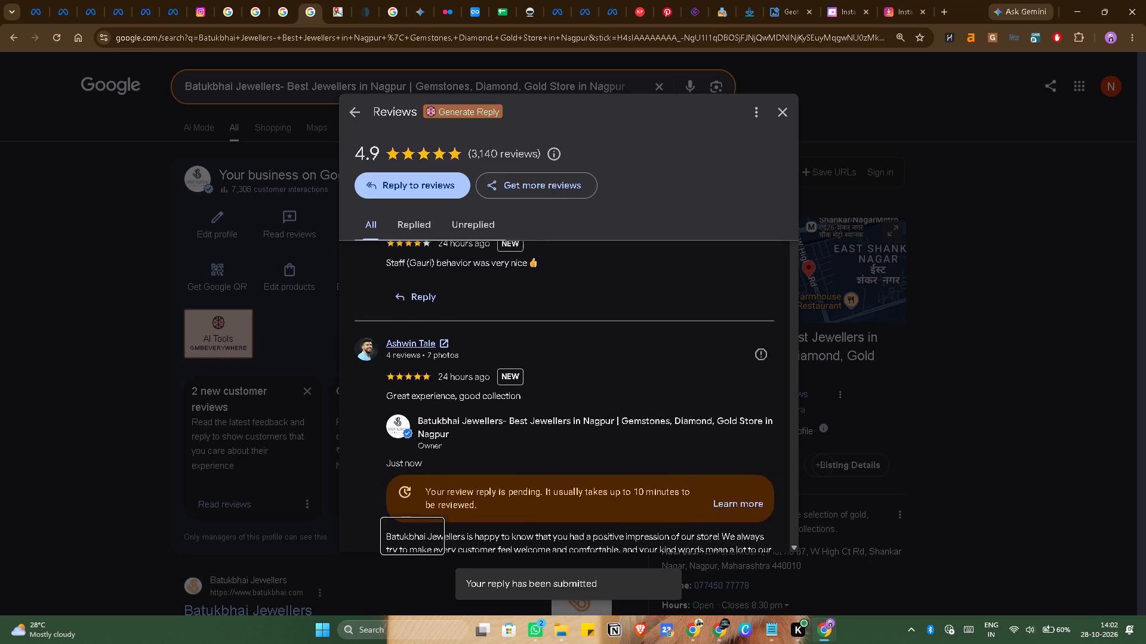
scroll(529, 360, up, 2)
click(423, 434)
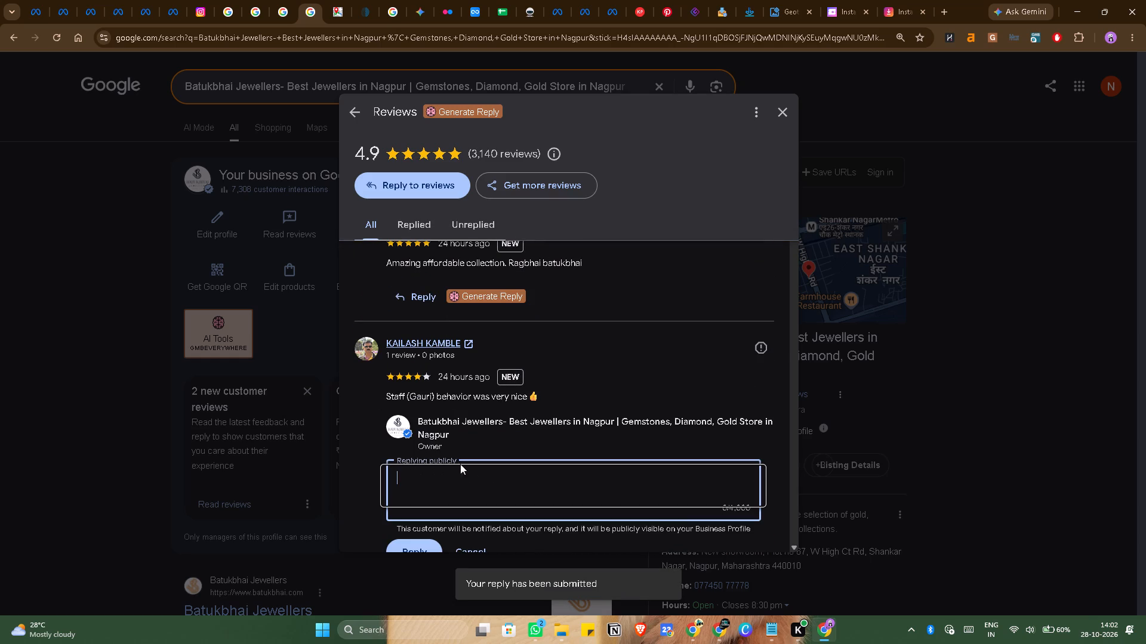
click(464, 473)
key(ctrl+v)
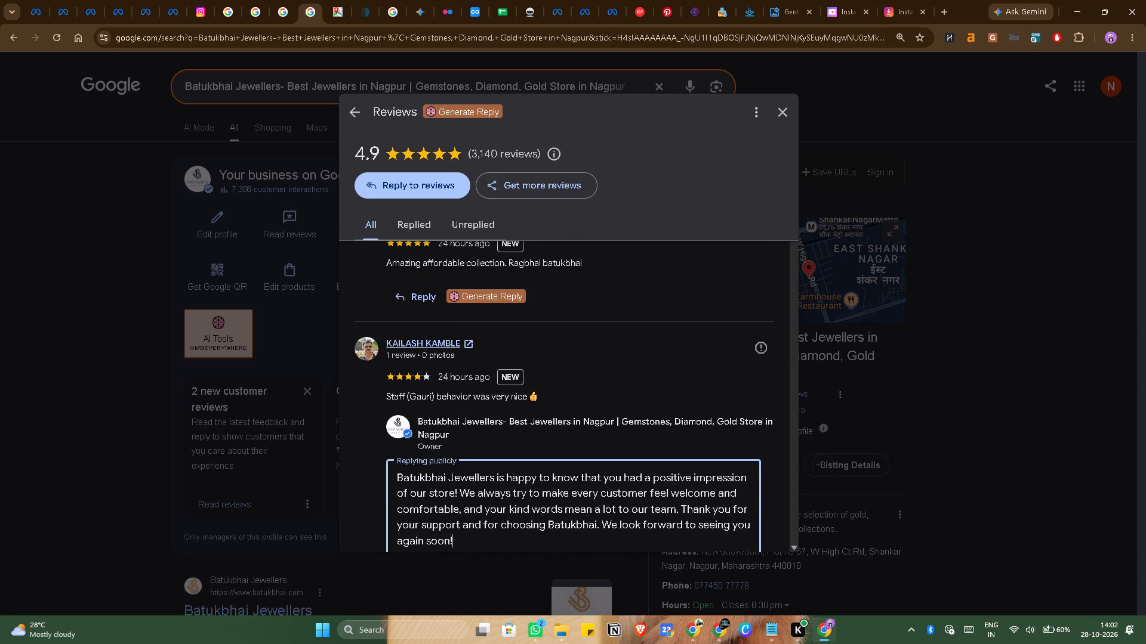
scroll(486, 411, down, 3)
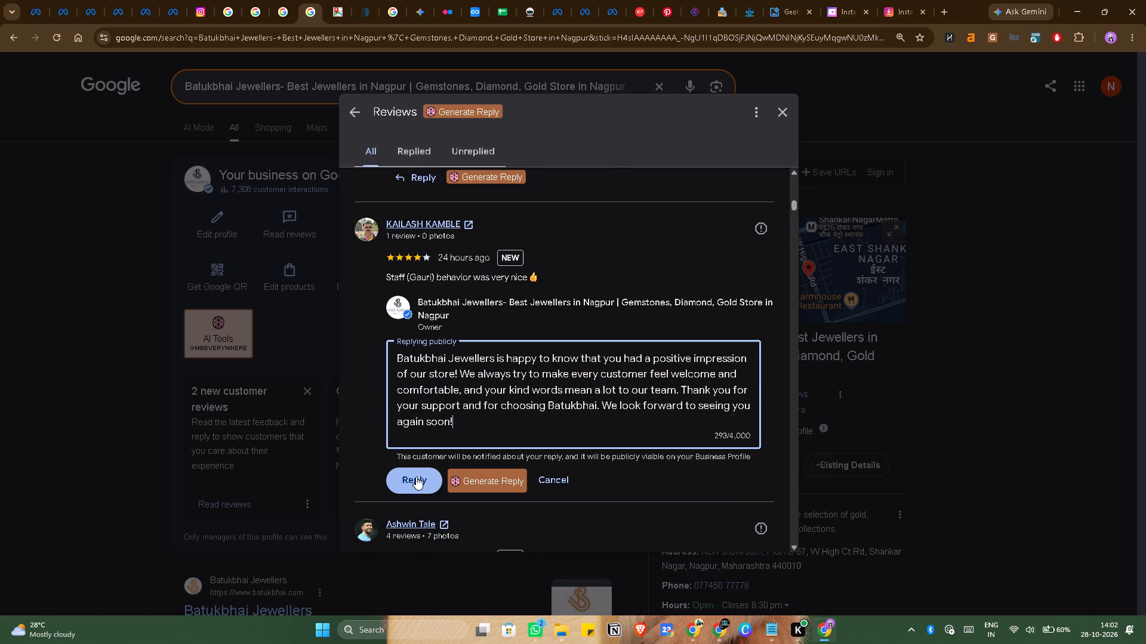
click(416, 475)
scroll(542, 301, up, 6)
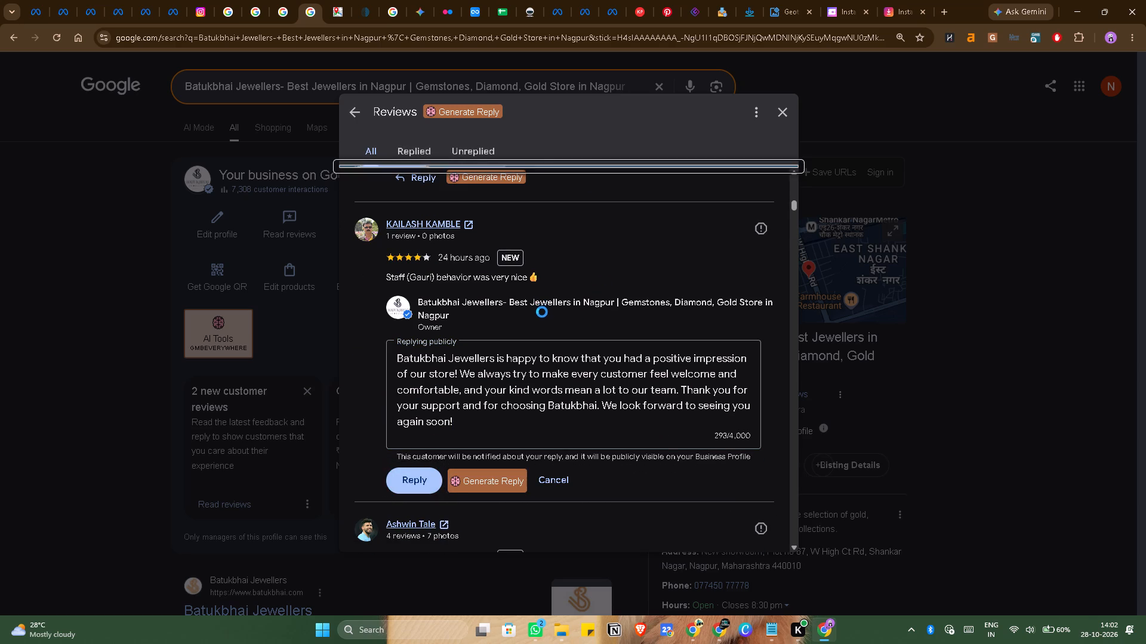
scroll(542, 312, up, 9)
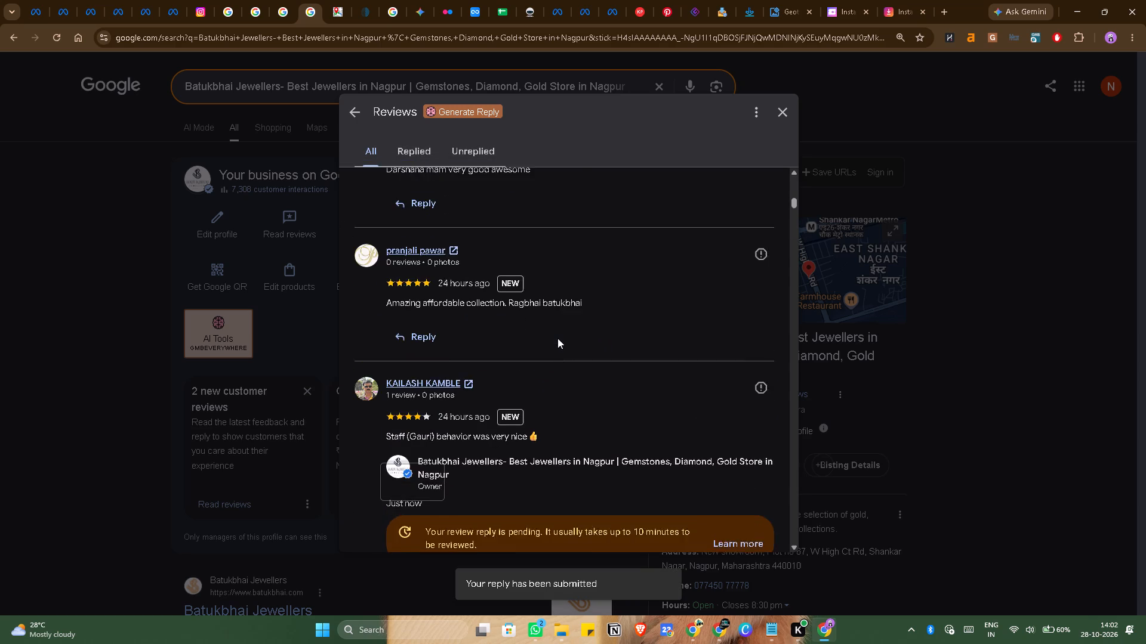
scroll(557, 338, up, 1)
click(418, 420)
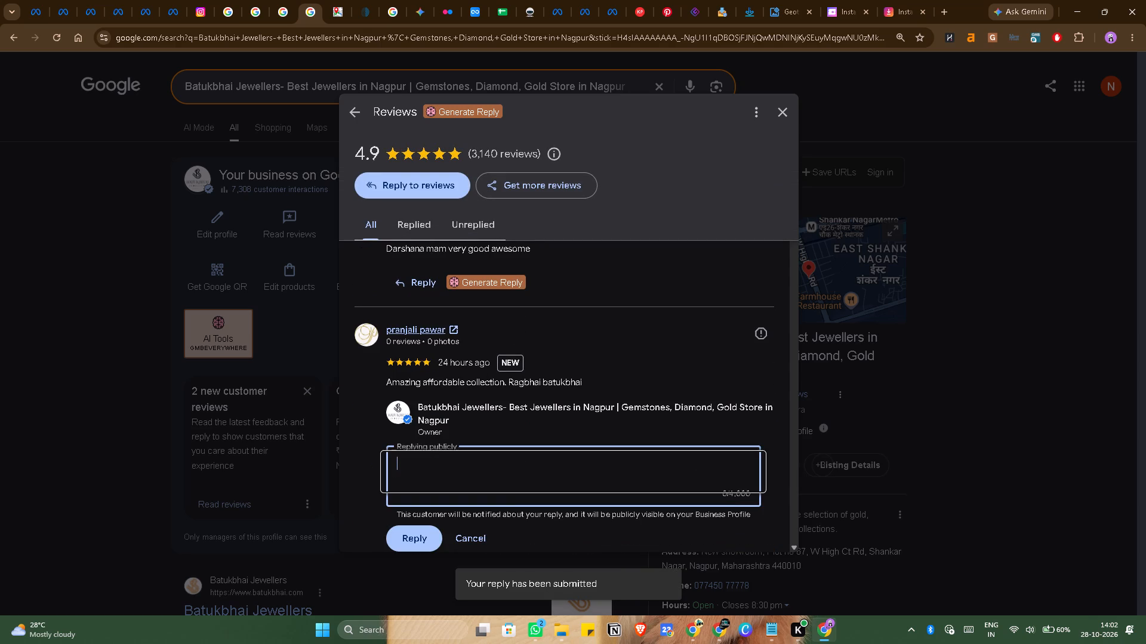
click(460, 467)
key(ctrl+v)
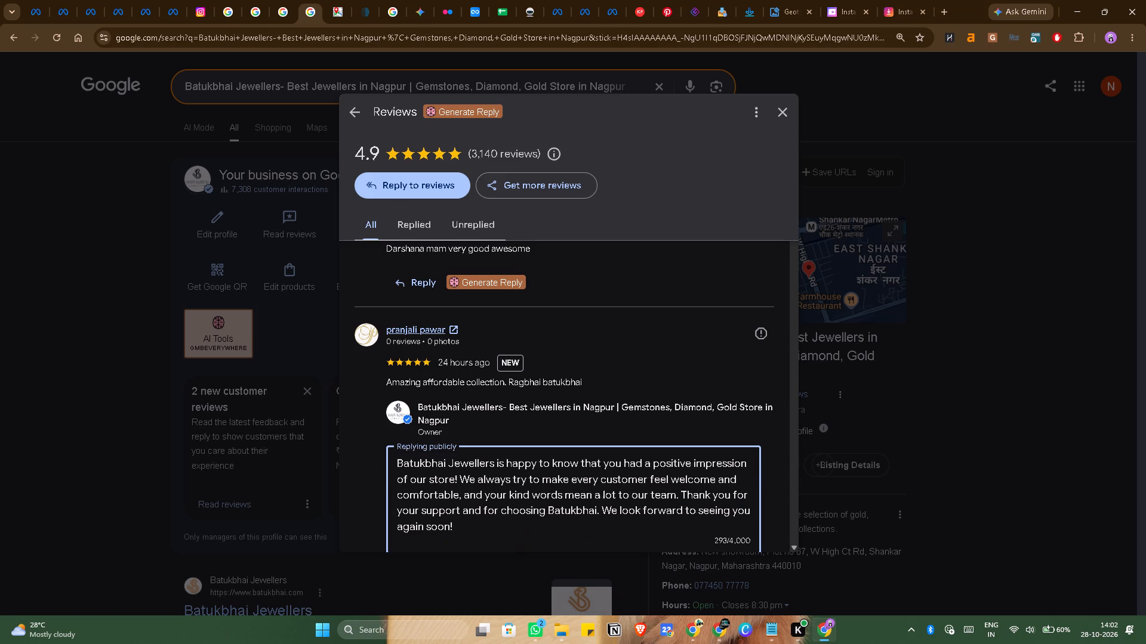
scroll(593, 322, down, 3)
click(415, 470)
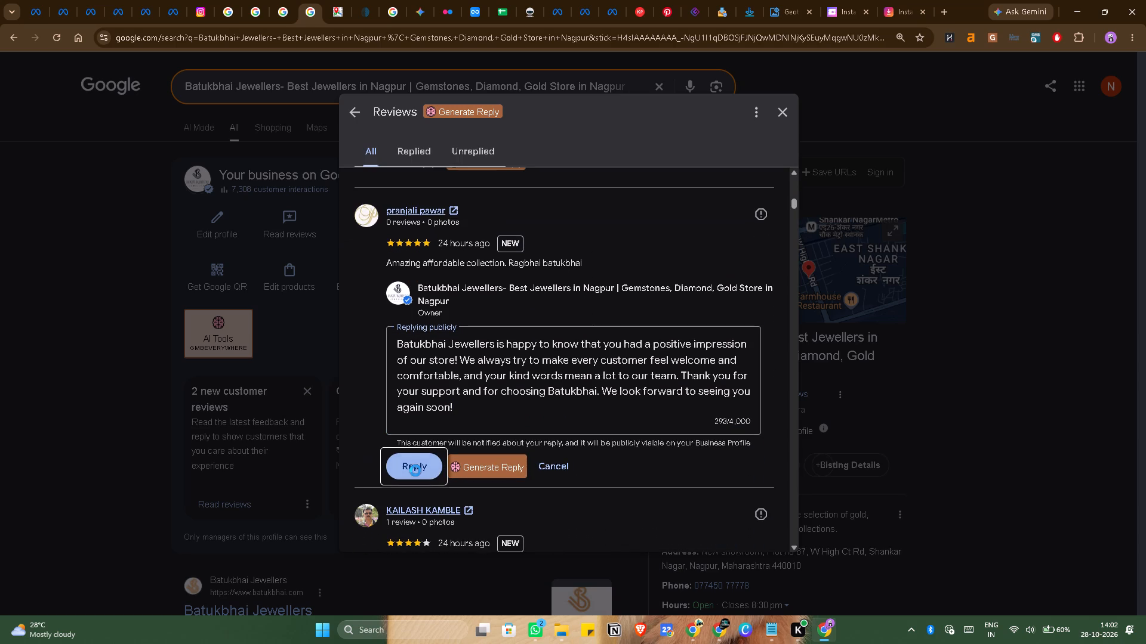
Post the same copied reply to the five-star review reading "Darshana mam very good awesome".
scroll(523, 377, up, 7)
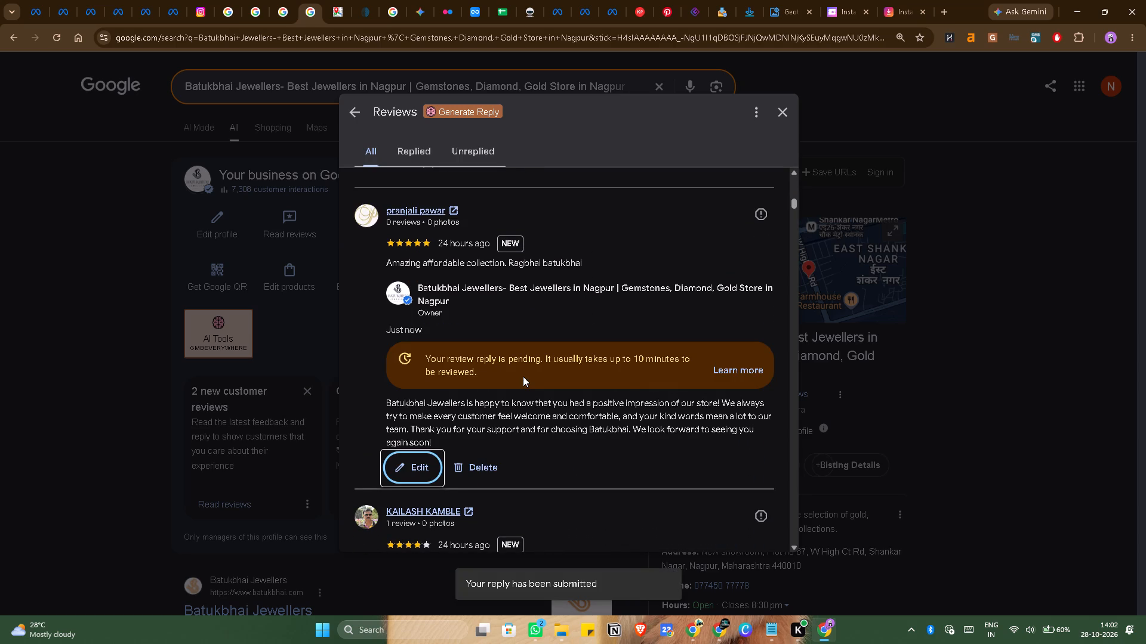
scroll(523, 376, up, 11)
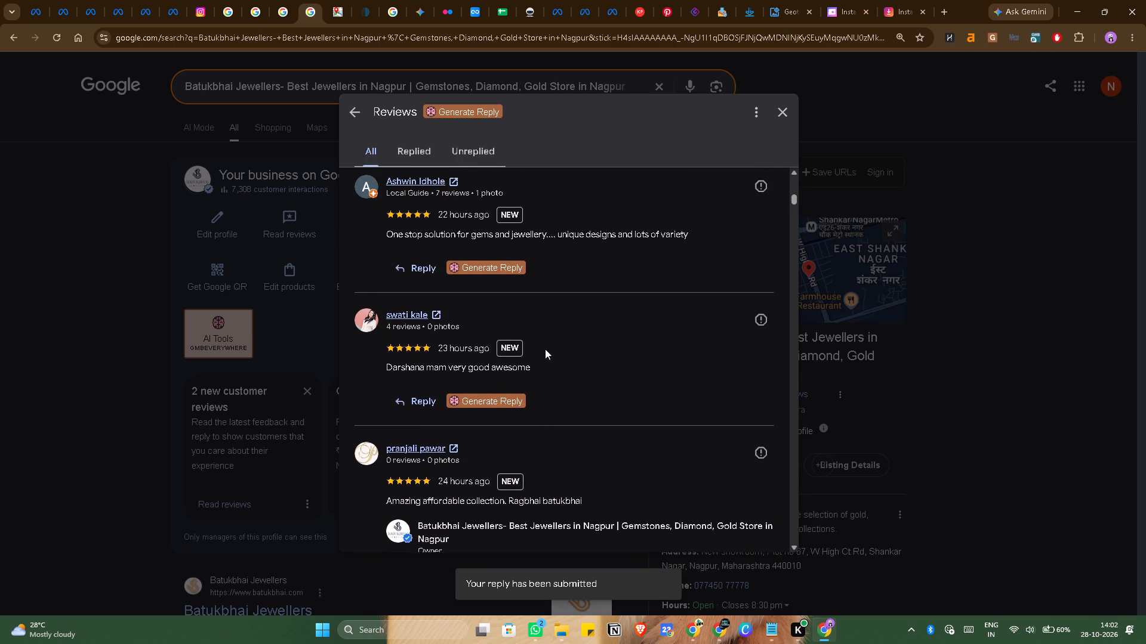
click(398, 452)
click(442, 483)
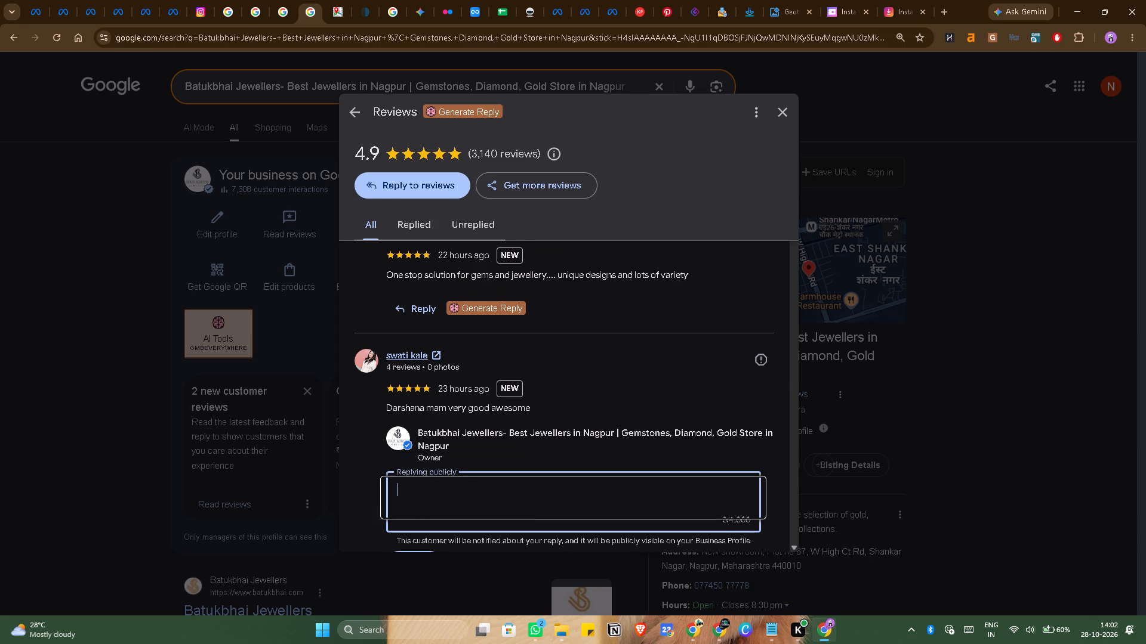
key(ctrl+v)
scroll(489, 414, down, 3)
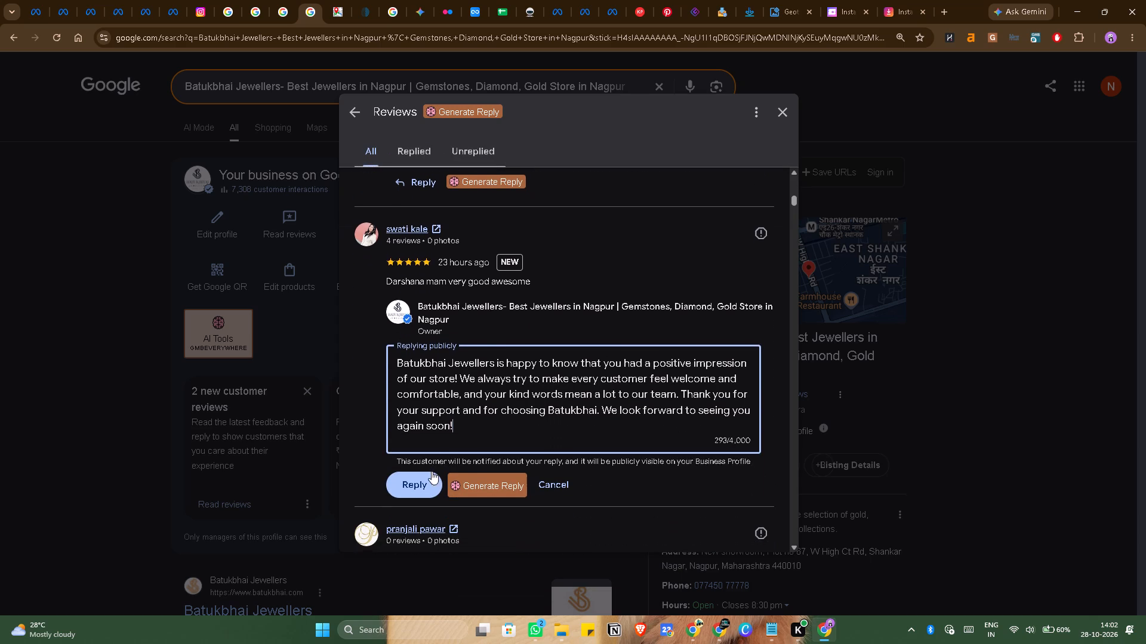
click(418, 480)
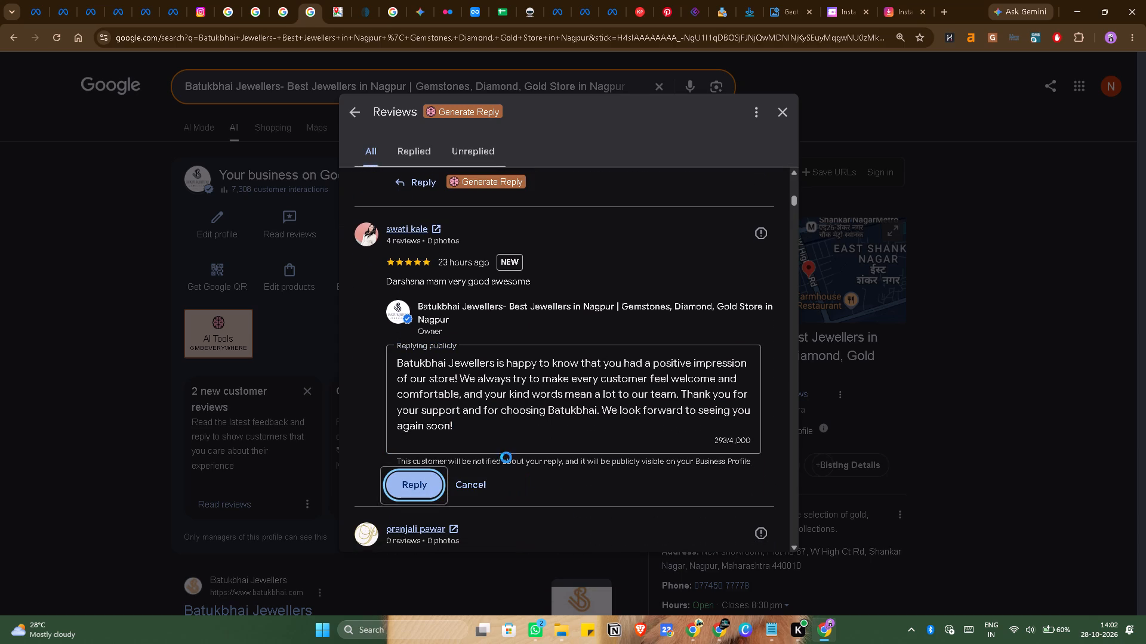
Post the same copied reply to the five-star review beginning "One stop solution for gems and jewellery".
scroll(552, 310, up, 7)
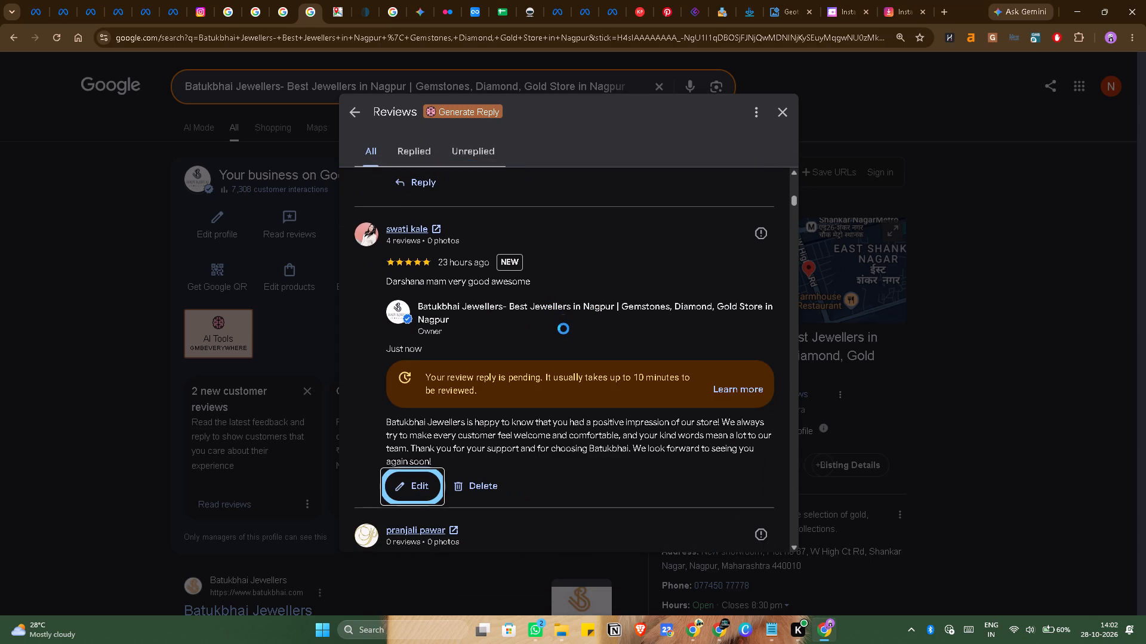
scroll(563, 329, up, 5)
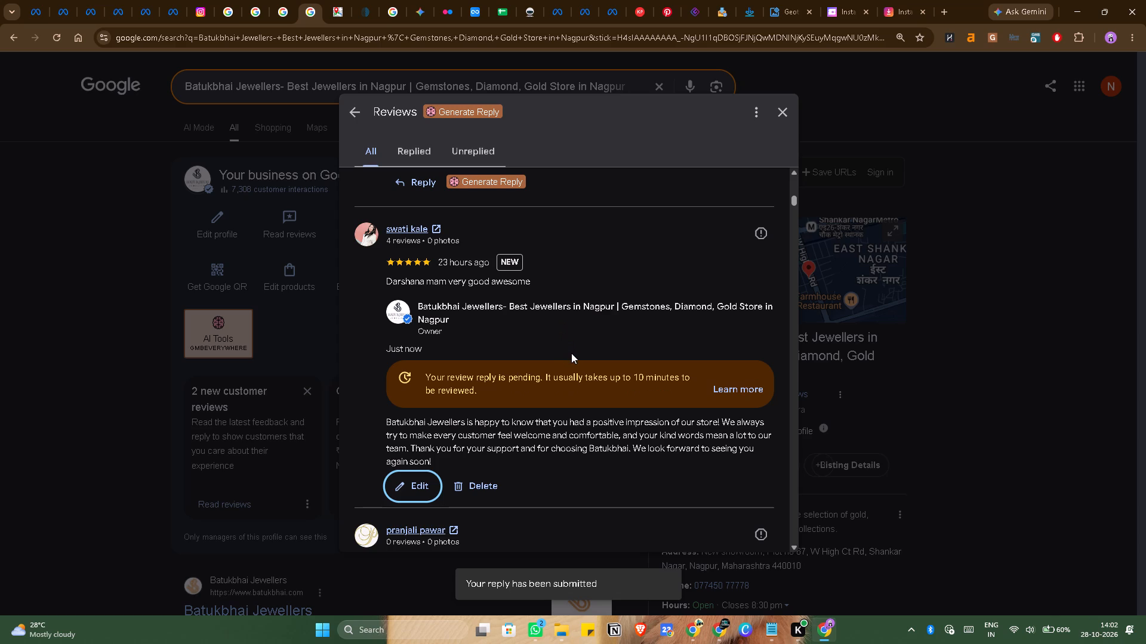
scroll(571, 354, up, 5)
scroll(527, 370, down, 3)
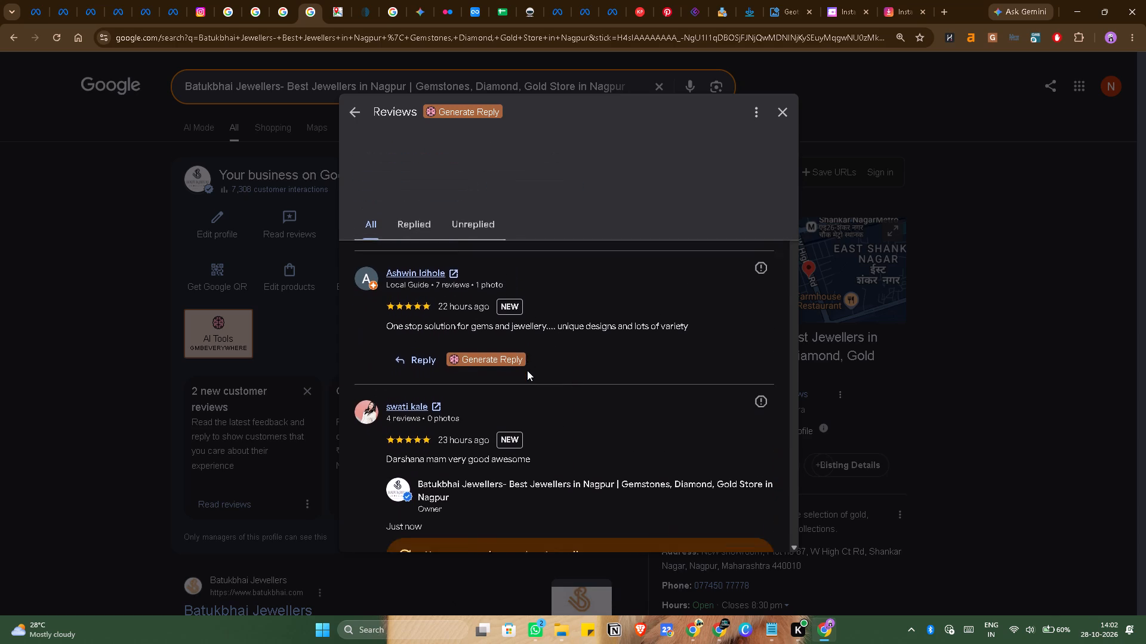
scroll(527, 370, up, 6)
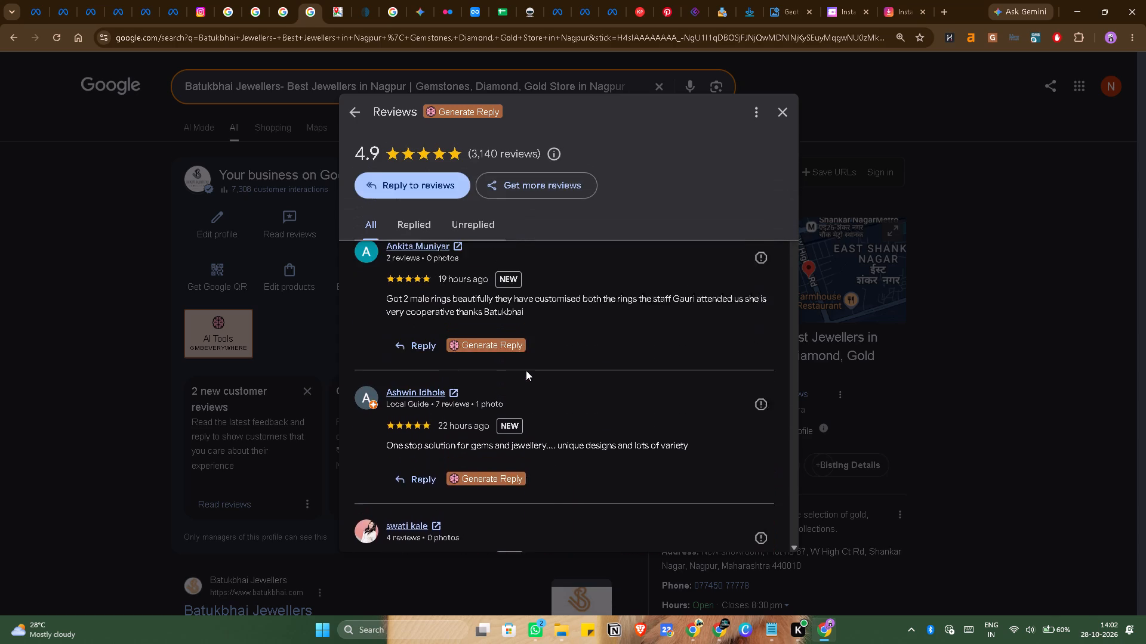
scroll(486, 413, down, 2)
click(432, 420)
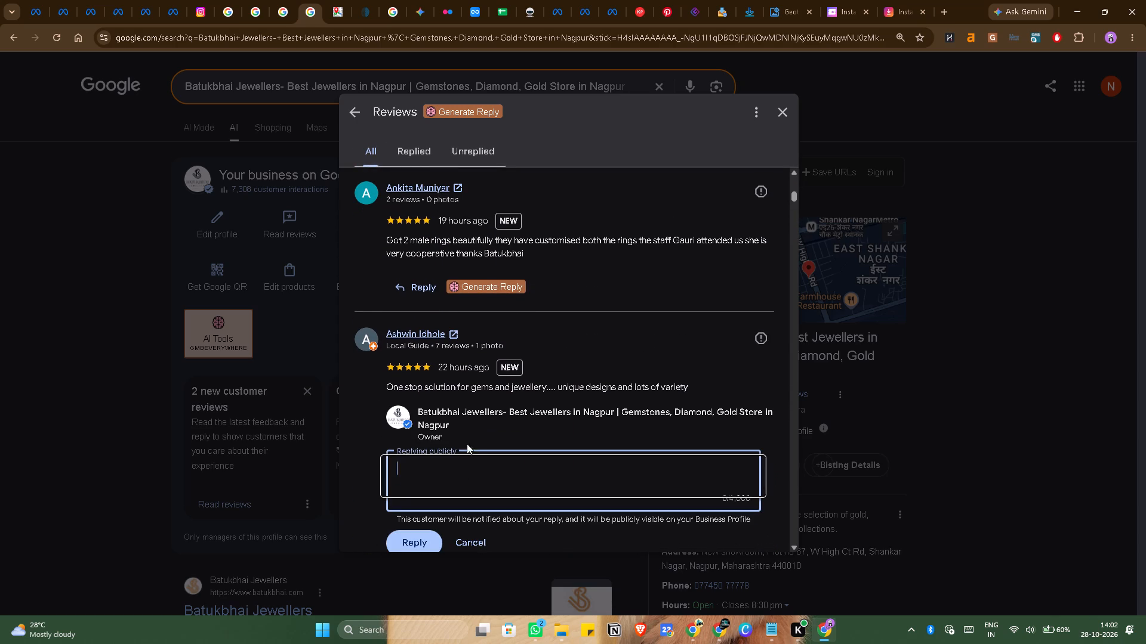
click(467, 463)
key(ctrl+v)
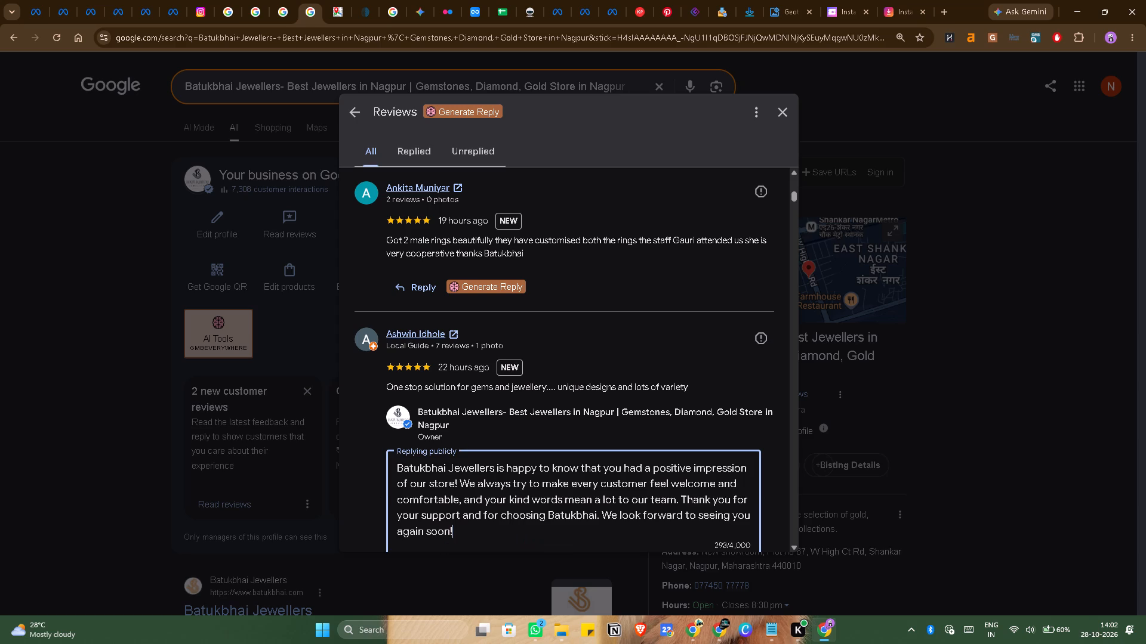
scroll(515, 360, down, 2)
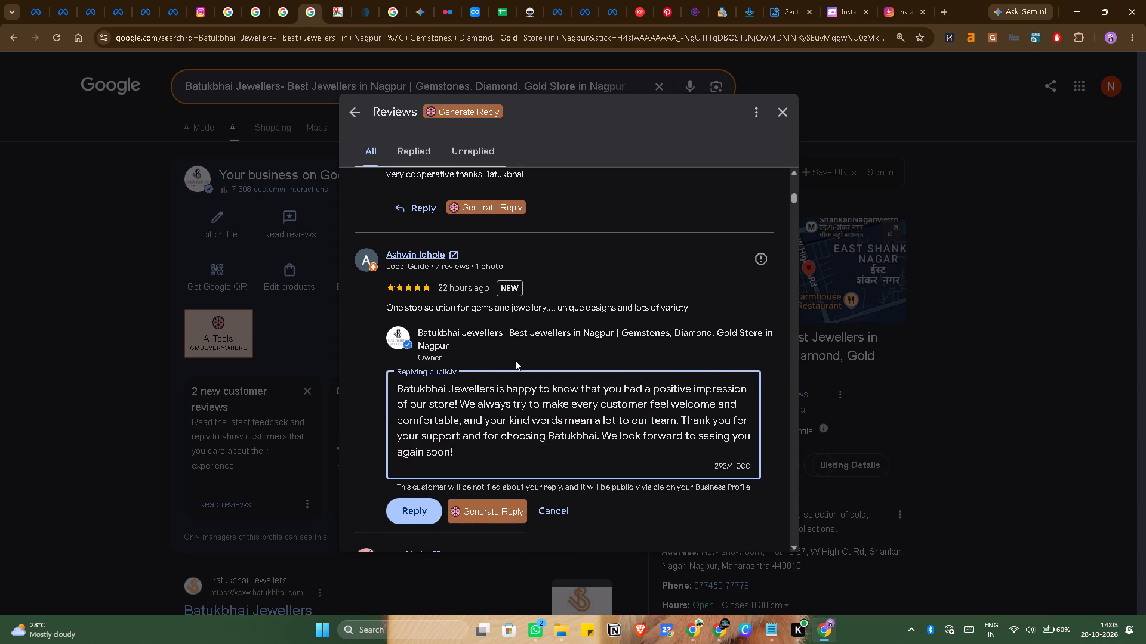
click(405, 515)
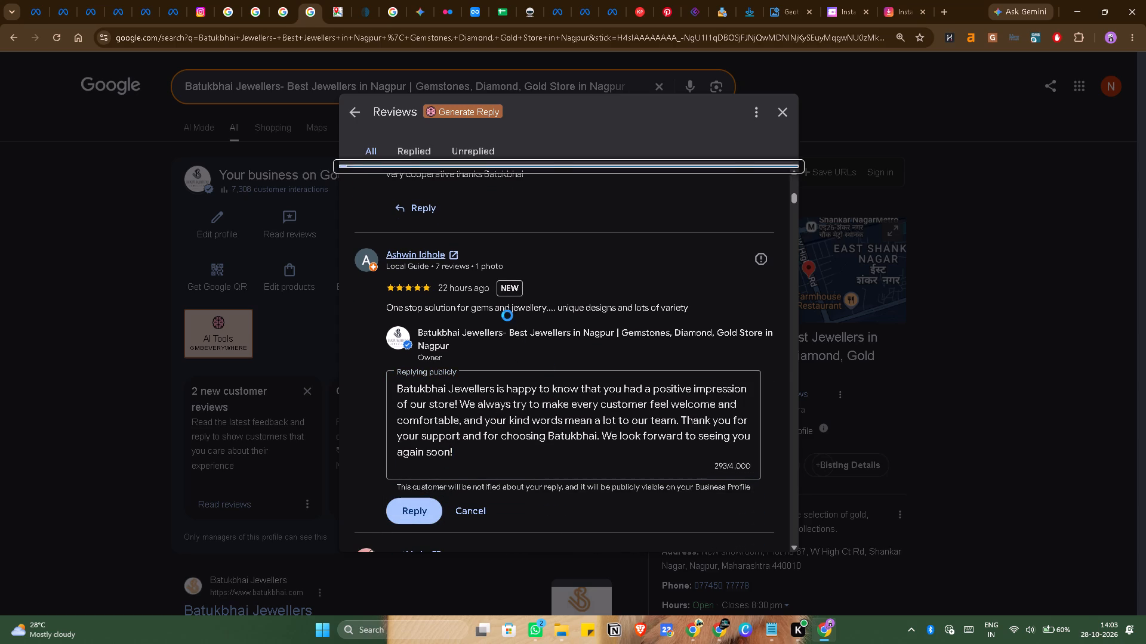
Post the same copied reply to the five-star review about two customised male rings and Gauri's cooperative service.
scroll(552, 353, up, 5)
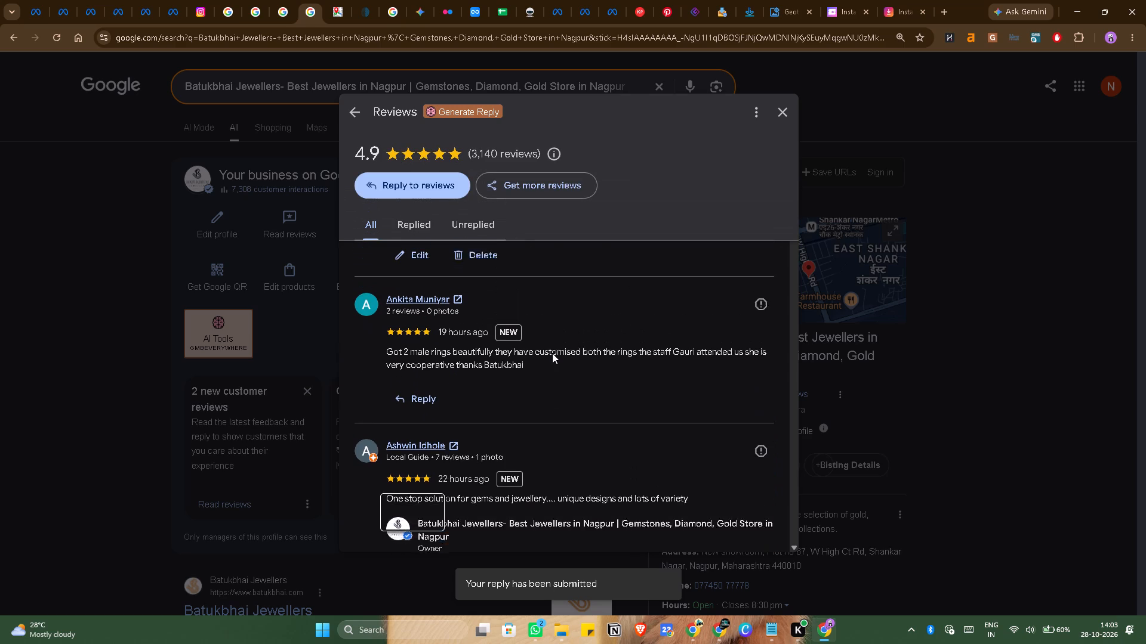
click(424, 400)
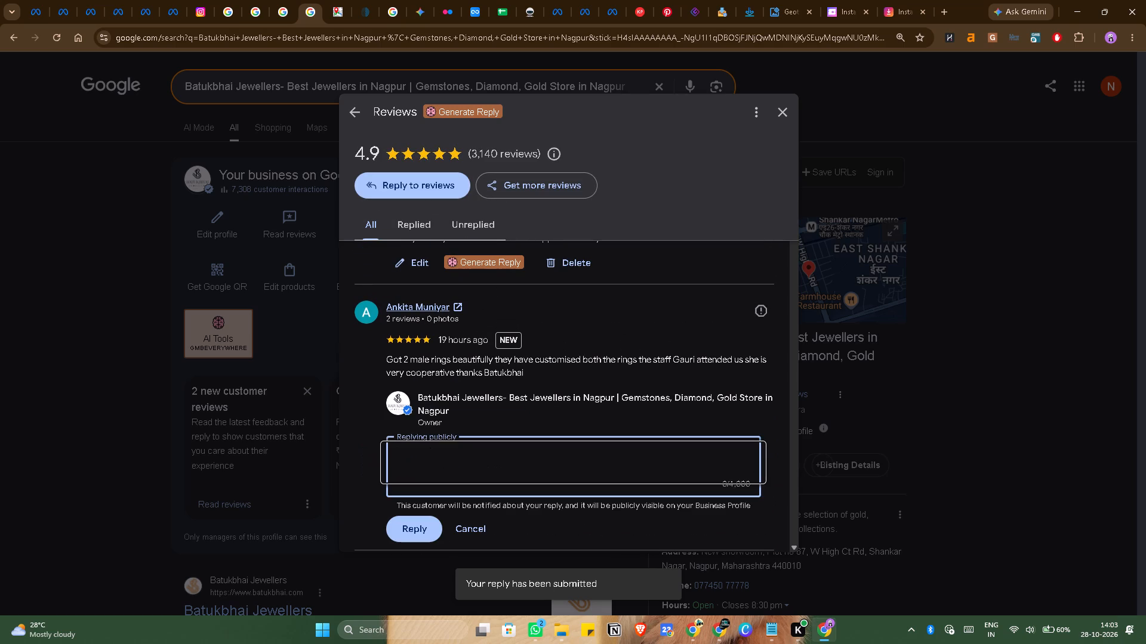
click(432, 453)
key(ctrl+v)
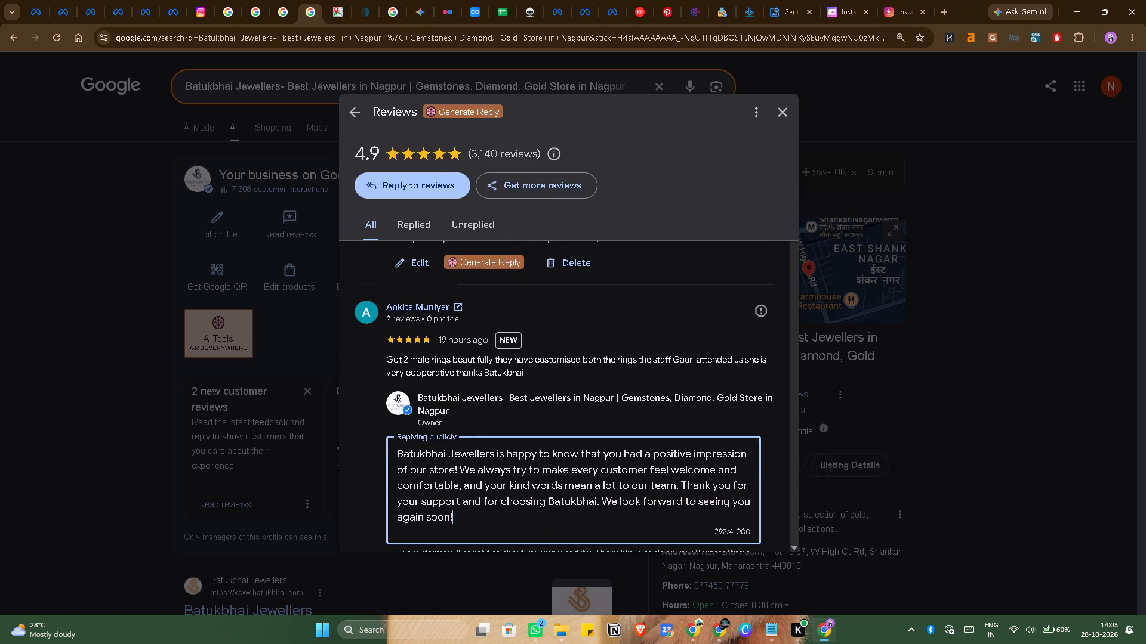
scroll(531, 379, down, 3)
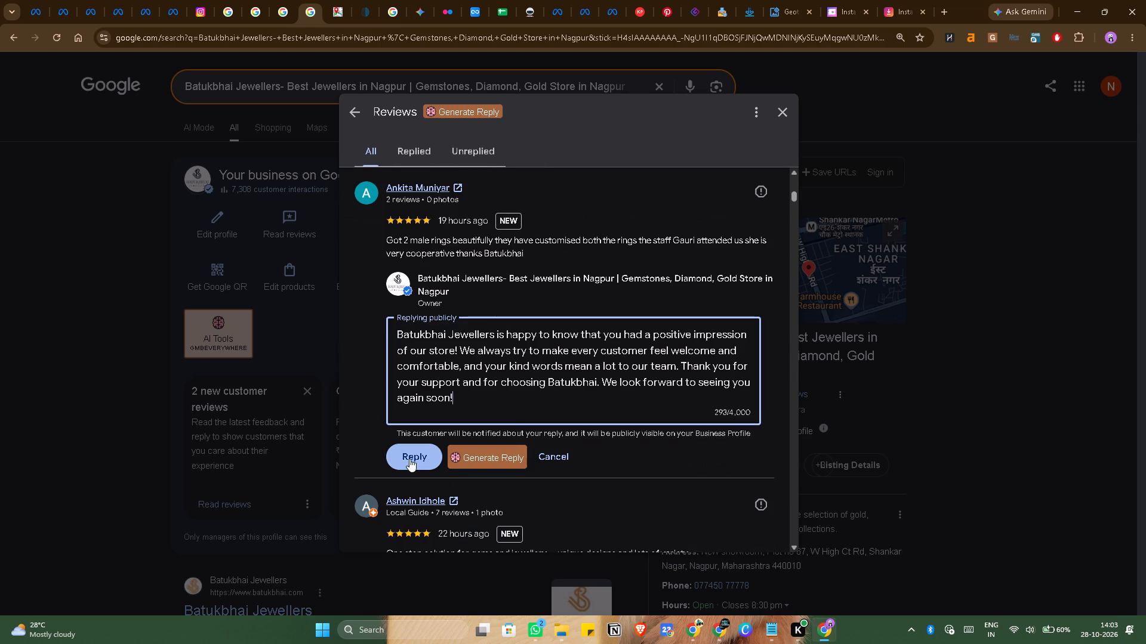
click(409, 458)
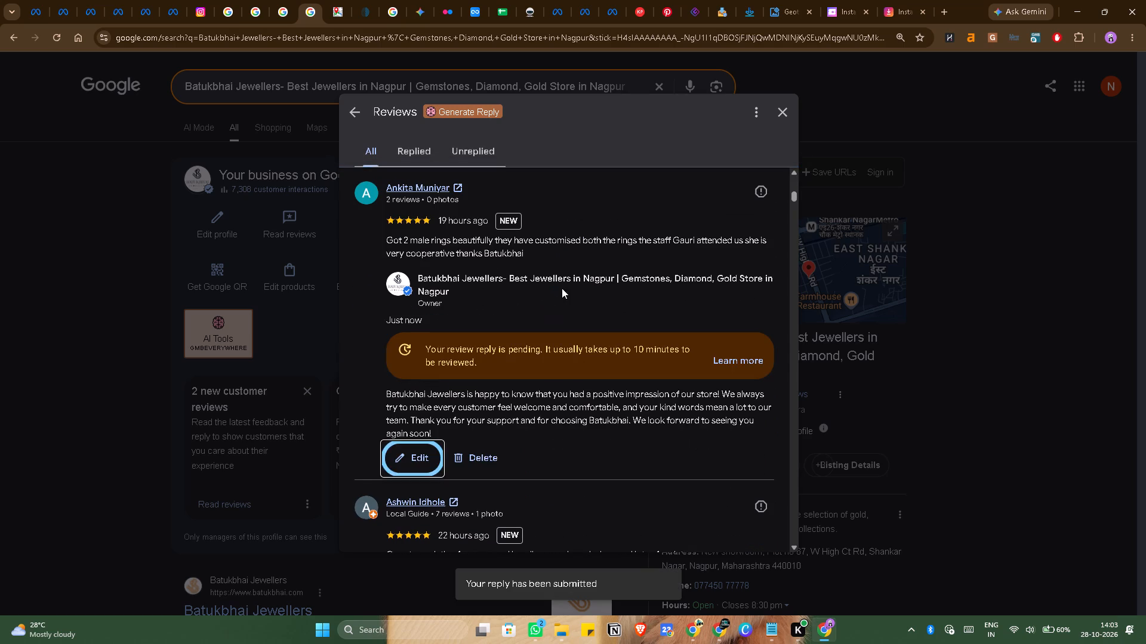
Post the same copied reply to the newest unanswered five-star review, reading "Good collection".
scroll(562, 288, up, 8)
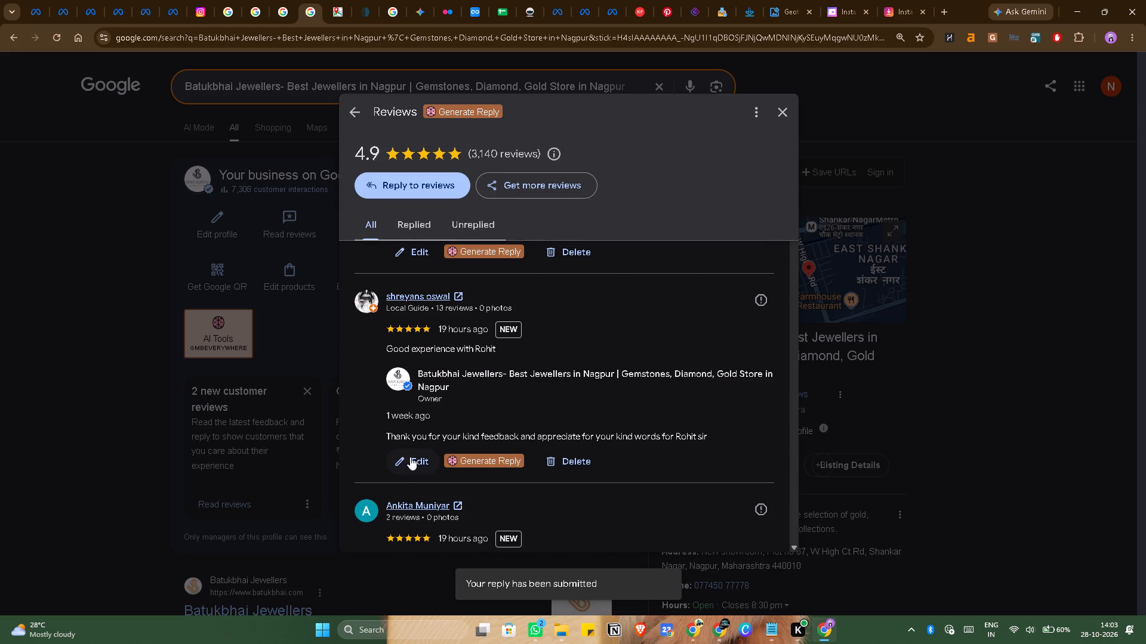
scroll(546, 357, up, 6)
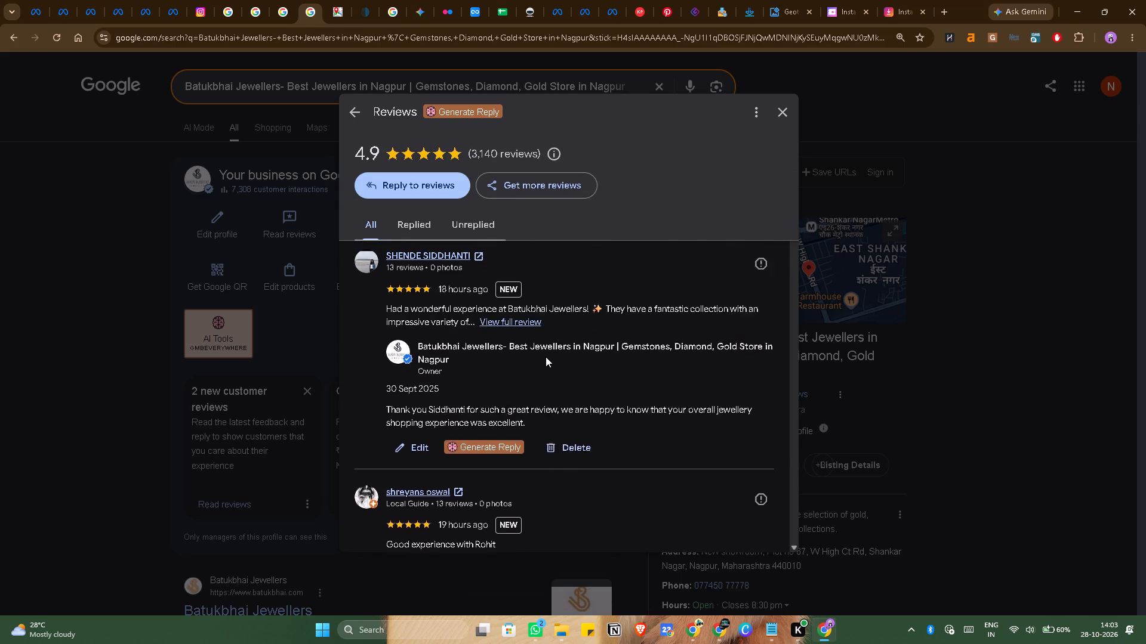
scroll(546, 357, up, 10)
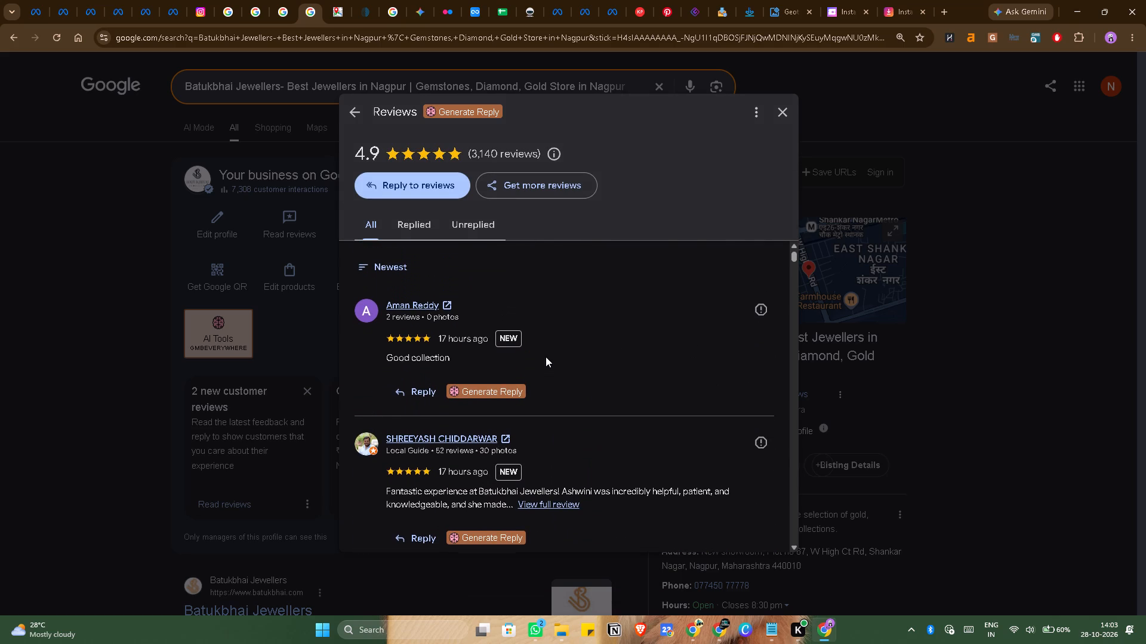
click(414, 392)
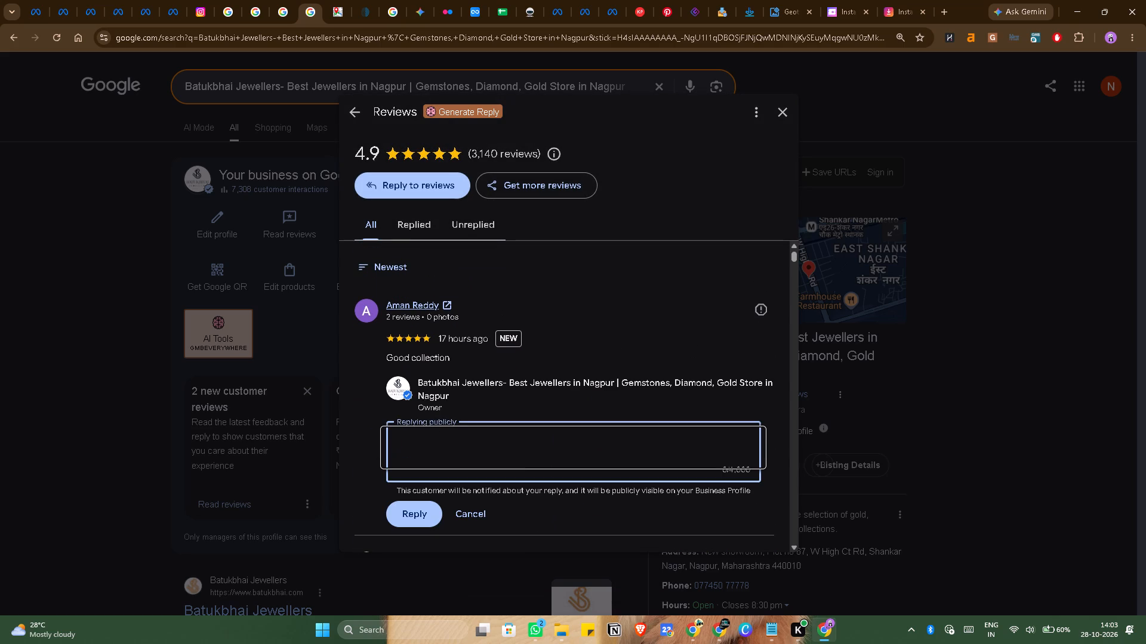
click(430, 438)
key(ctrl+v)
scroll(550, 371, down, 4)
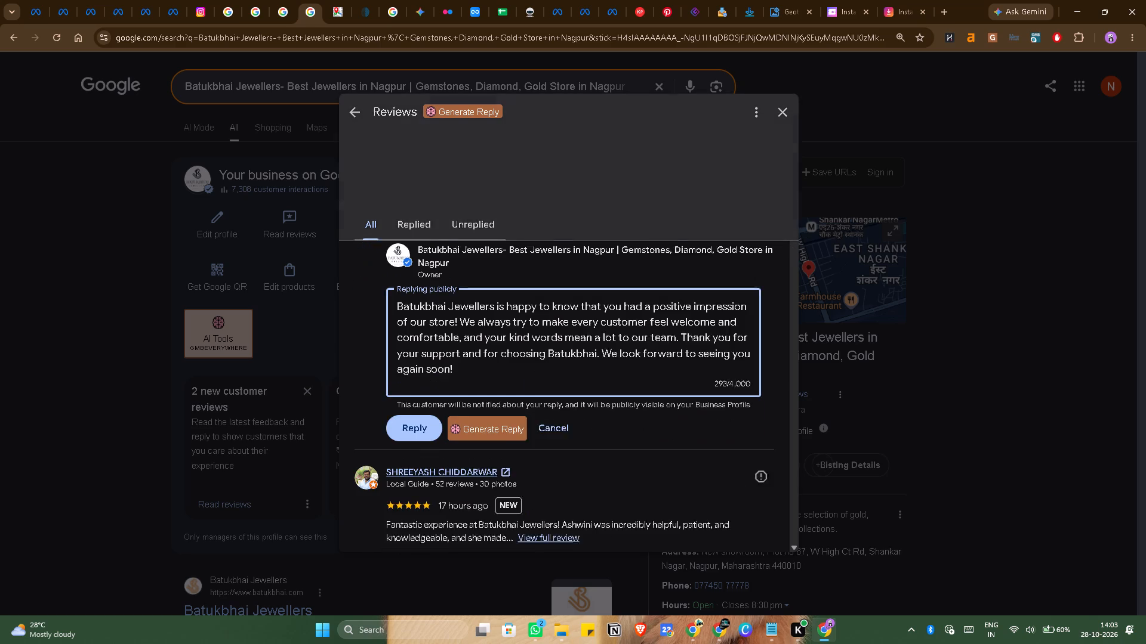
scroll(538, 377, down, 1)
click(417, 357)
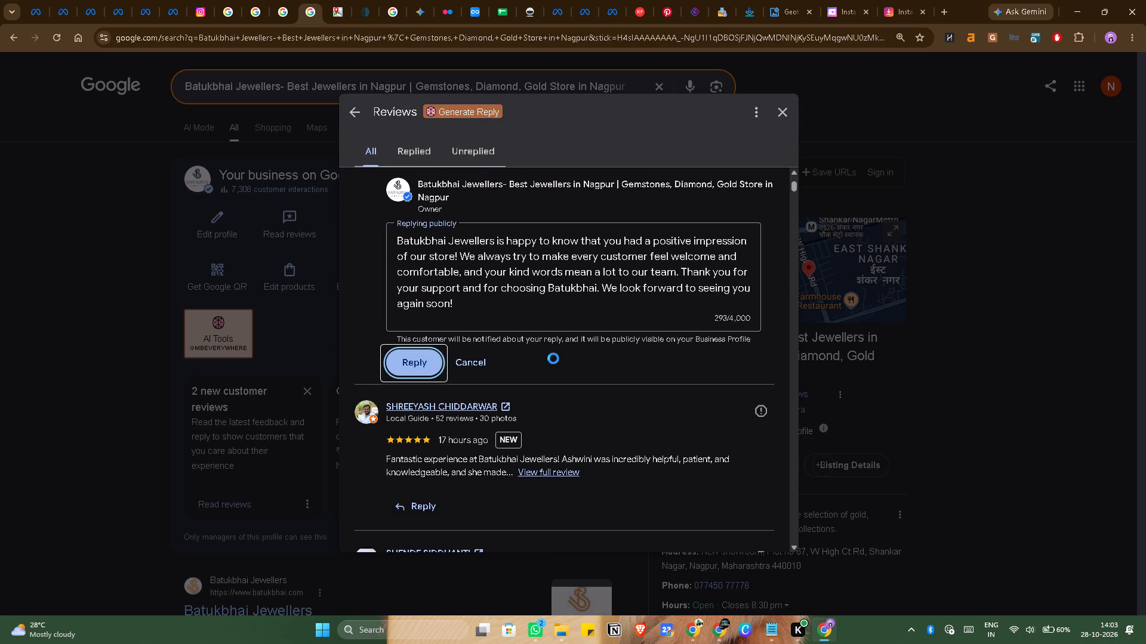
Post the same copied reply to the five-star review beginning "Fantastic experience at Batukbhai Jewellers!".
scroll(553, 358, down, 2)
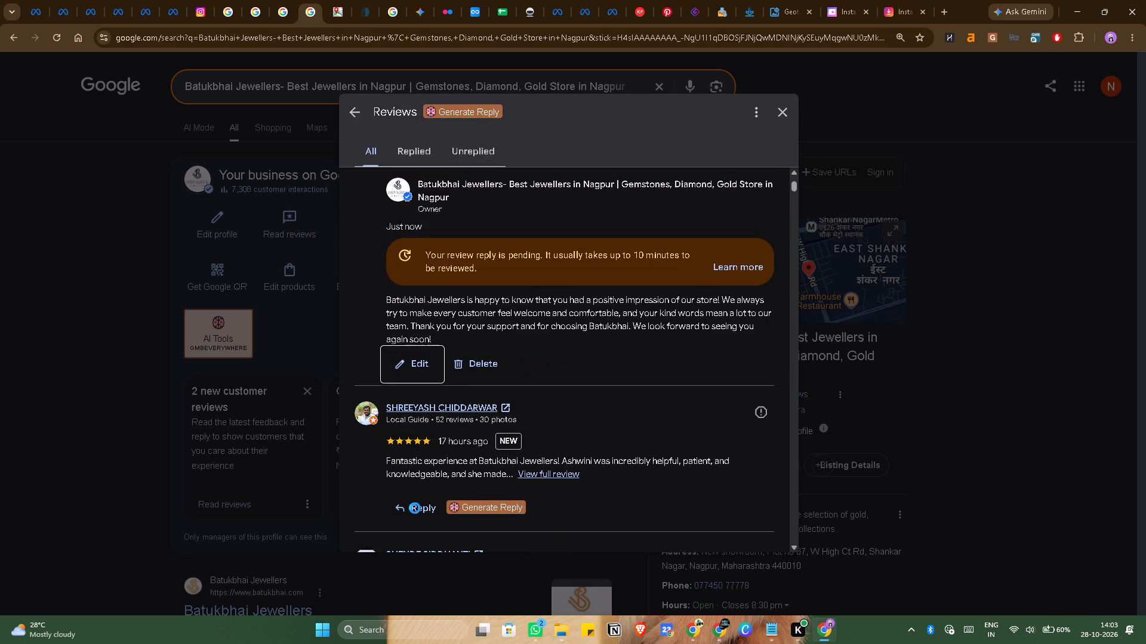
click(424, 503)
scroll(565, 364, down, 3)
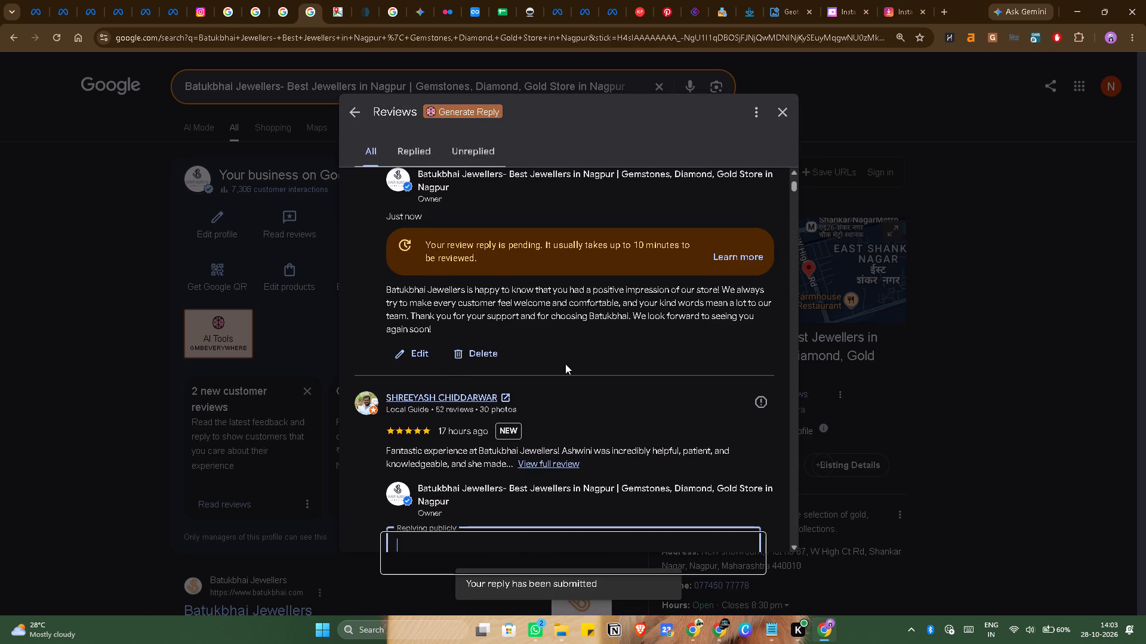
click(463, 425)
key(ctrl+v)
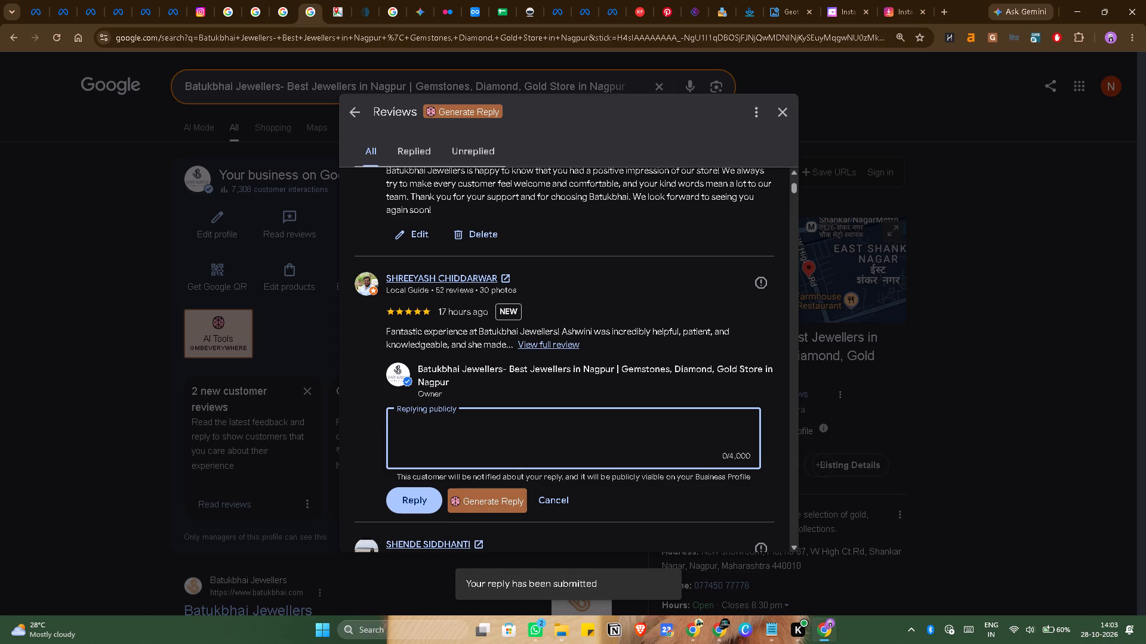
scroll(431, 485, down, 2)
click(420, 467)
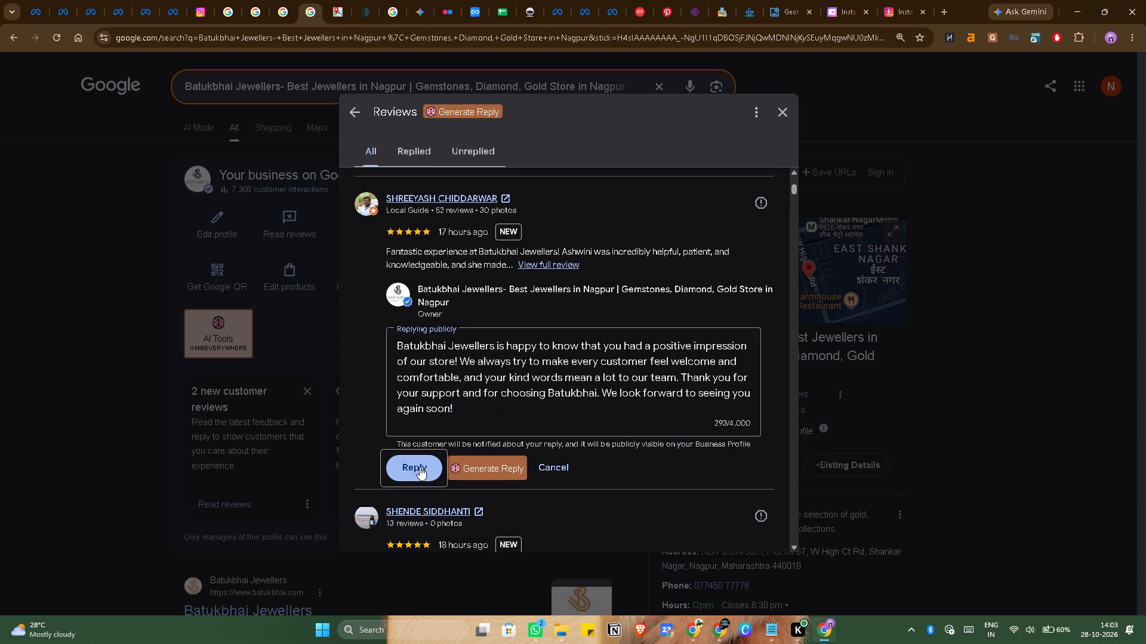
Check the newest reviews for any still lacking an owner reply, and close the reviews window.
scroll(531, 320, down, 2)
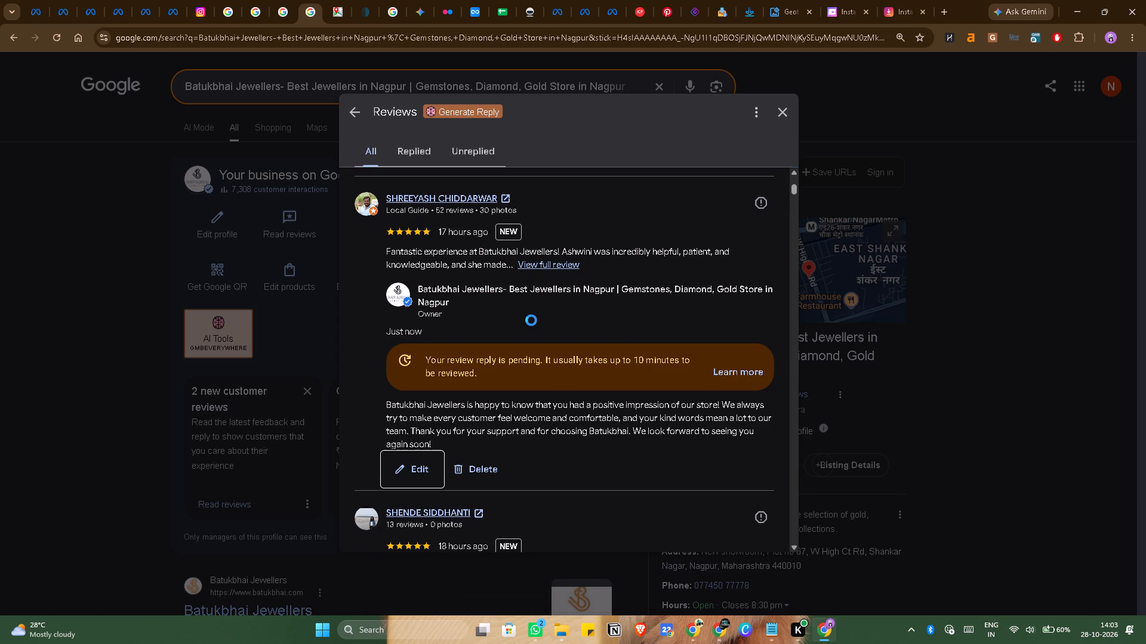
scroll(531, 320, down, 4)
scroll(548, 416, down, 8)
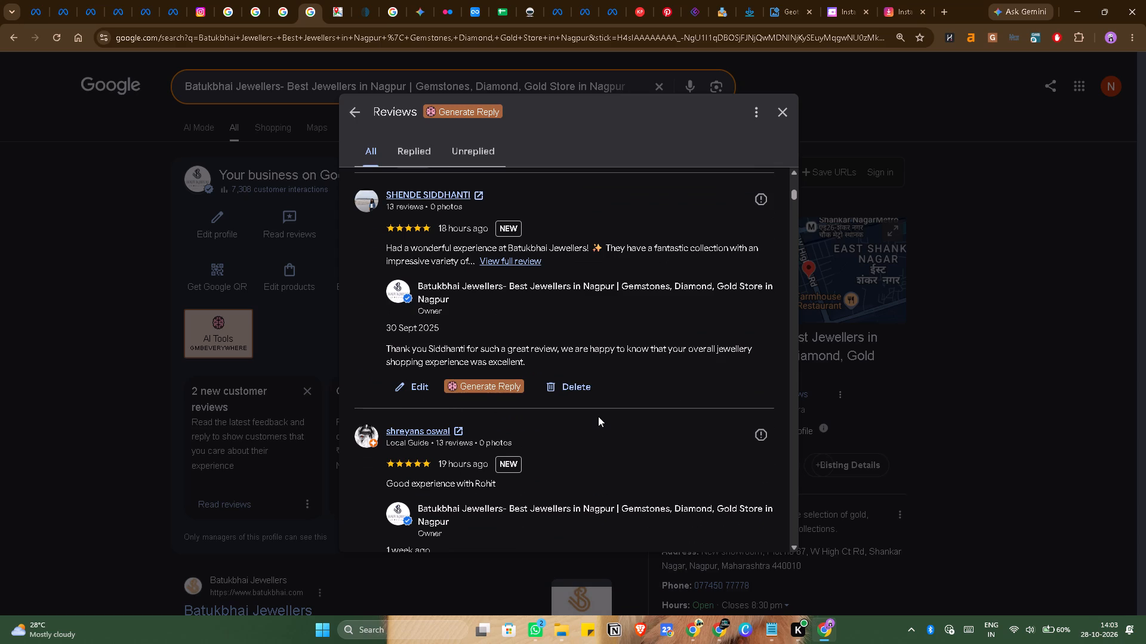
scroll(624, 391, down, 3)
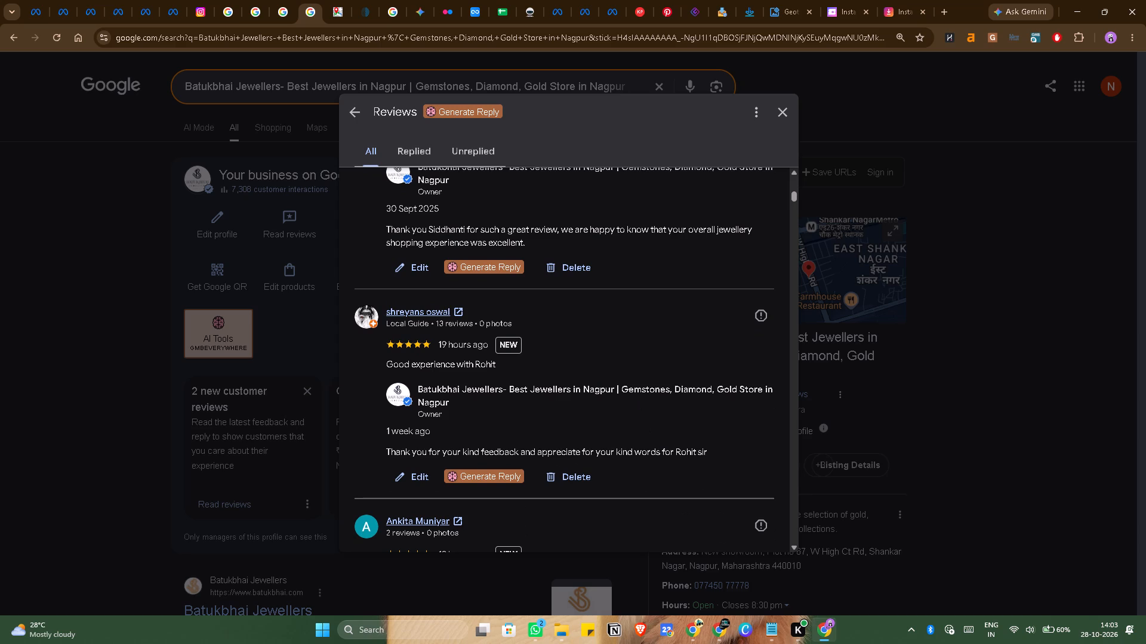
scroll(531, 381, down, 3)
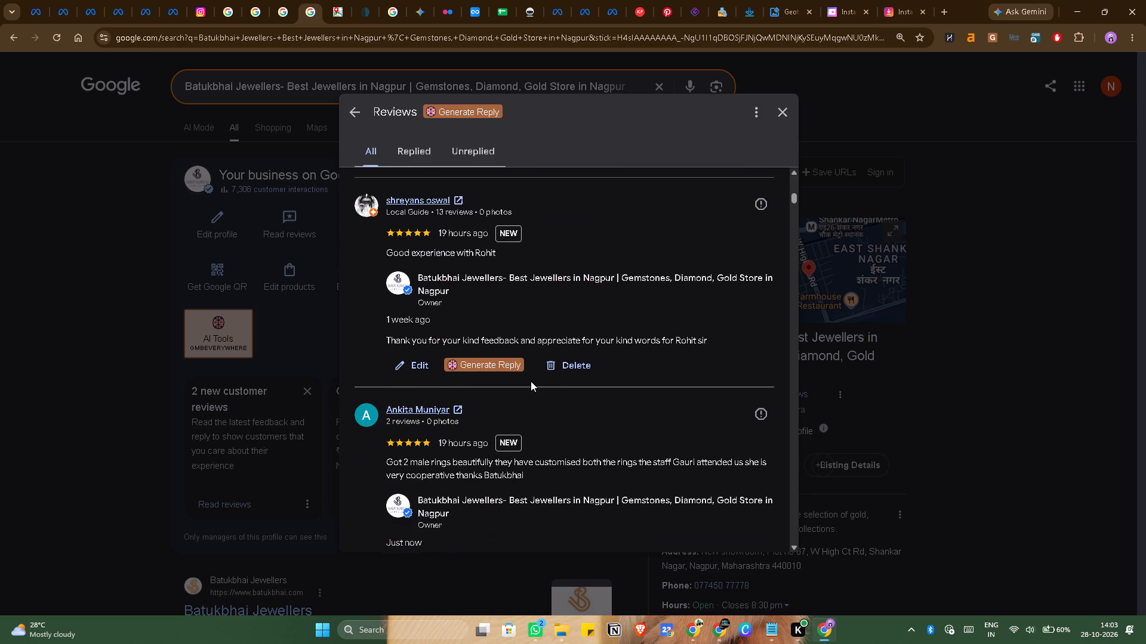
scroll(531, 381, down, 4)
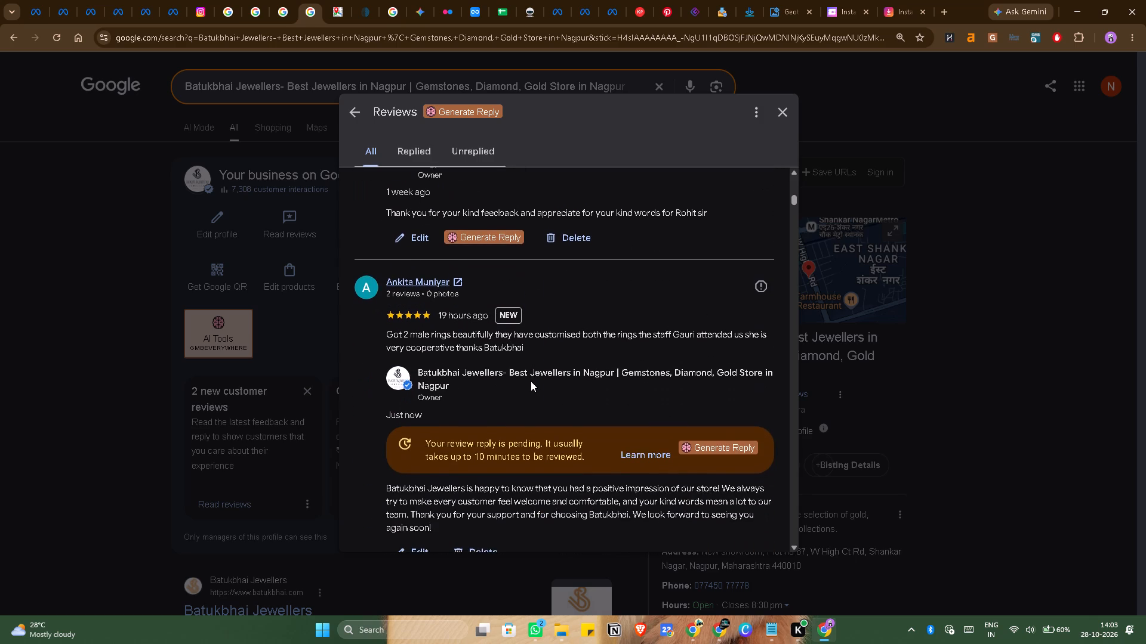
scroll(531, 381, down, 6)
scroll(531, 381, up, 6)
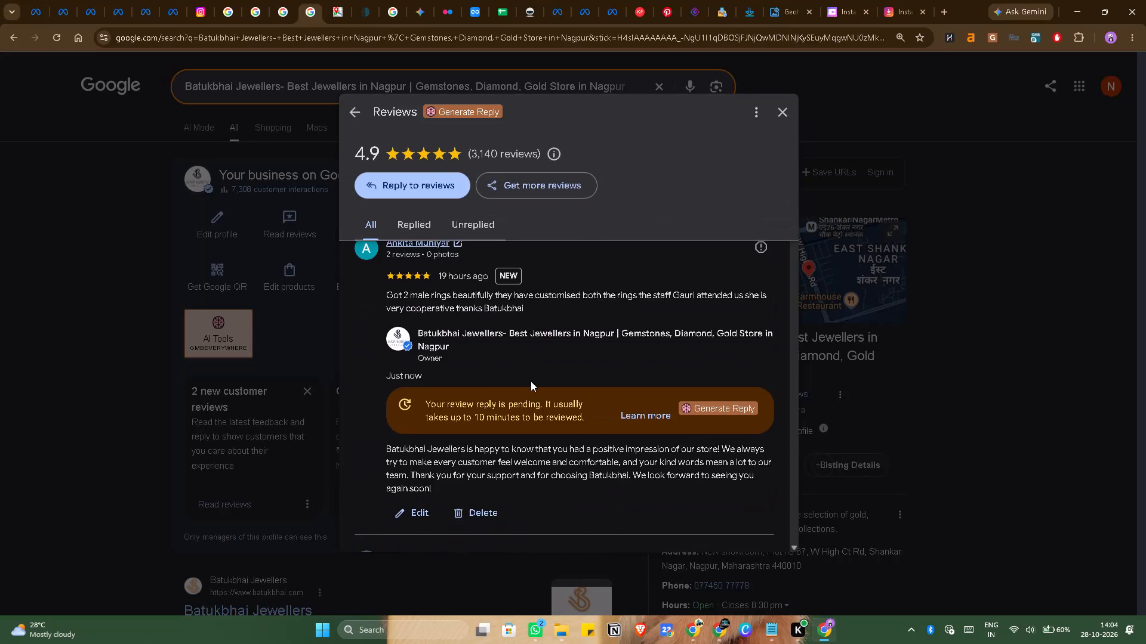
scroll(531, 381, up, 15)
scroll(529, 370, up, 10)
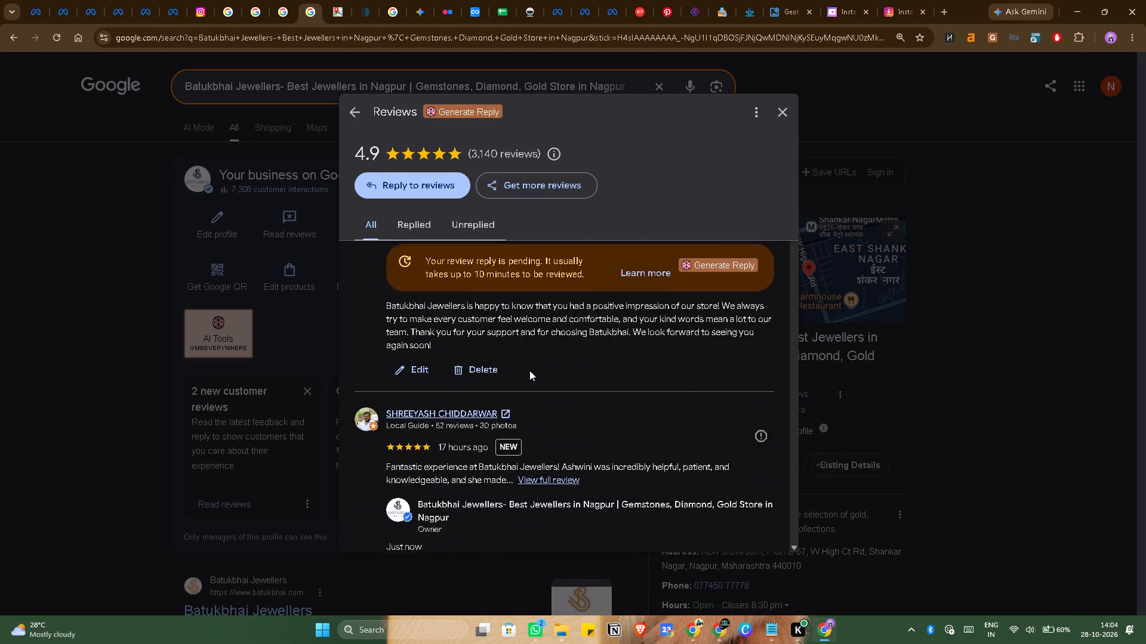
scroll(529, 370, up, 8)
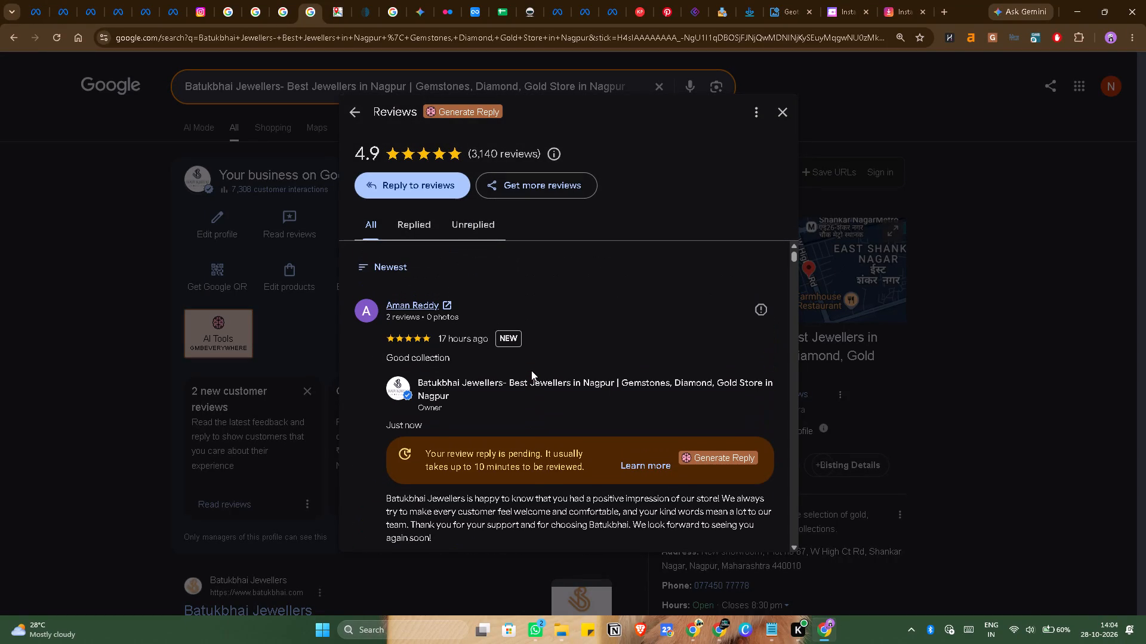
click(780, 111)
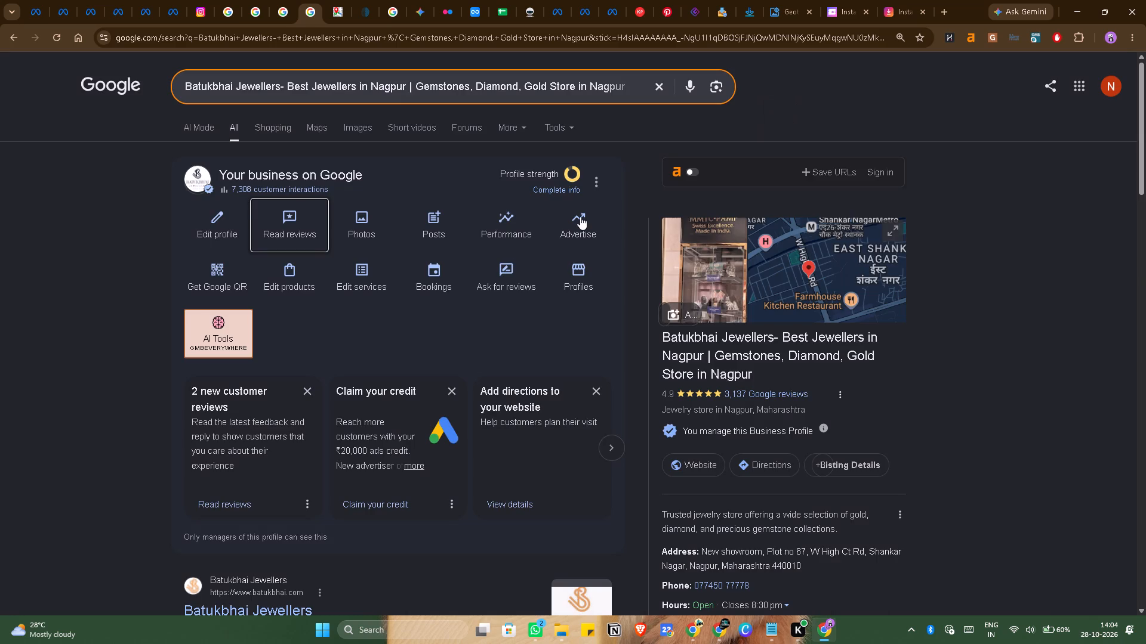
Dismiss the business profile's suggestion cards one after another, starting with "Claim your credit", "2 new customer reviews" and "Add directions to your website".
scroll(399, 331, down, 3)
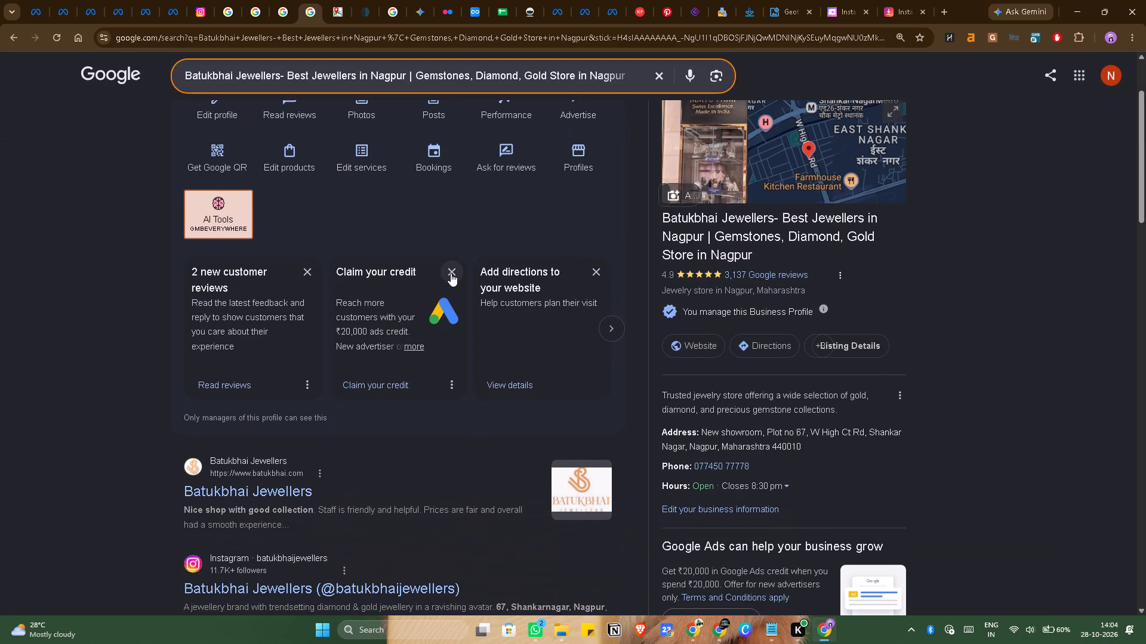
click(451, 273)
click(299, 277)
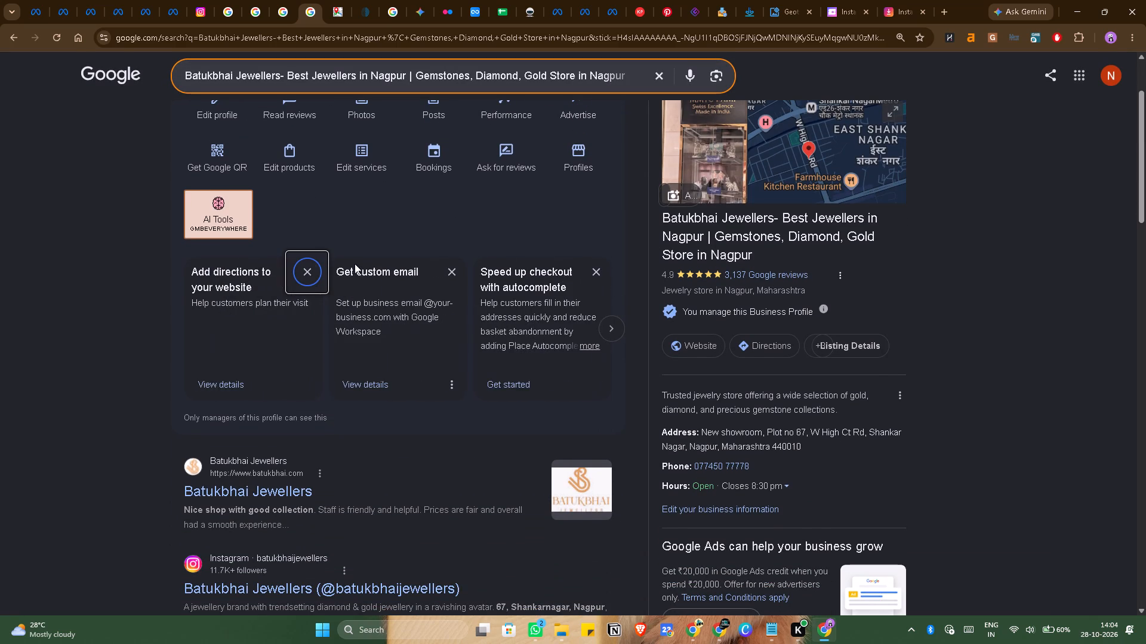
click(312, 274)
click(310, 272)
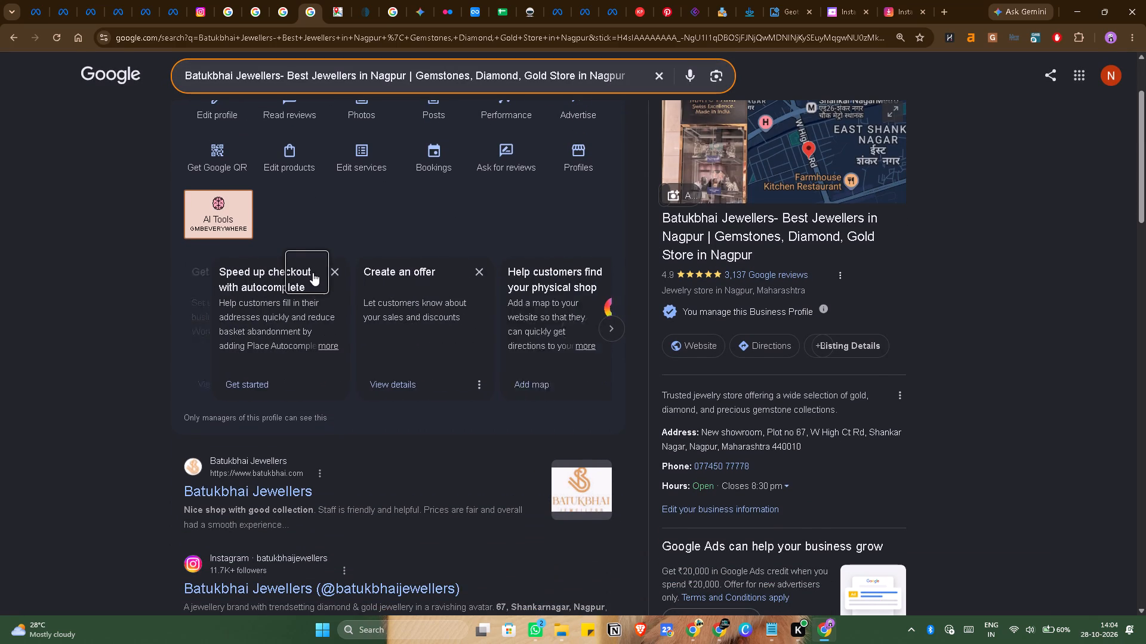
click(312, 268)
click(313, 268)
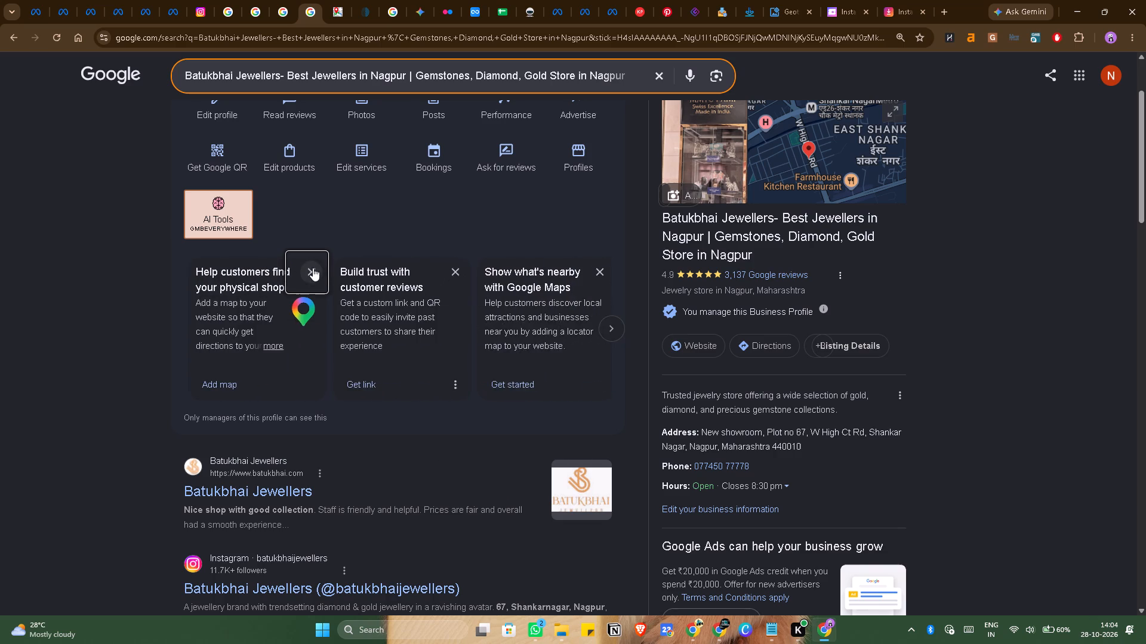
click(314, 269)
click(314, 269)
click(314, 269)
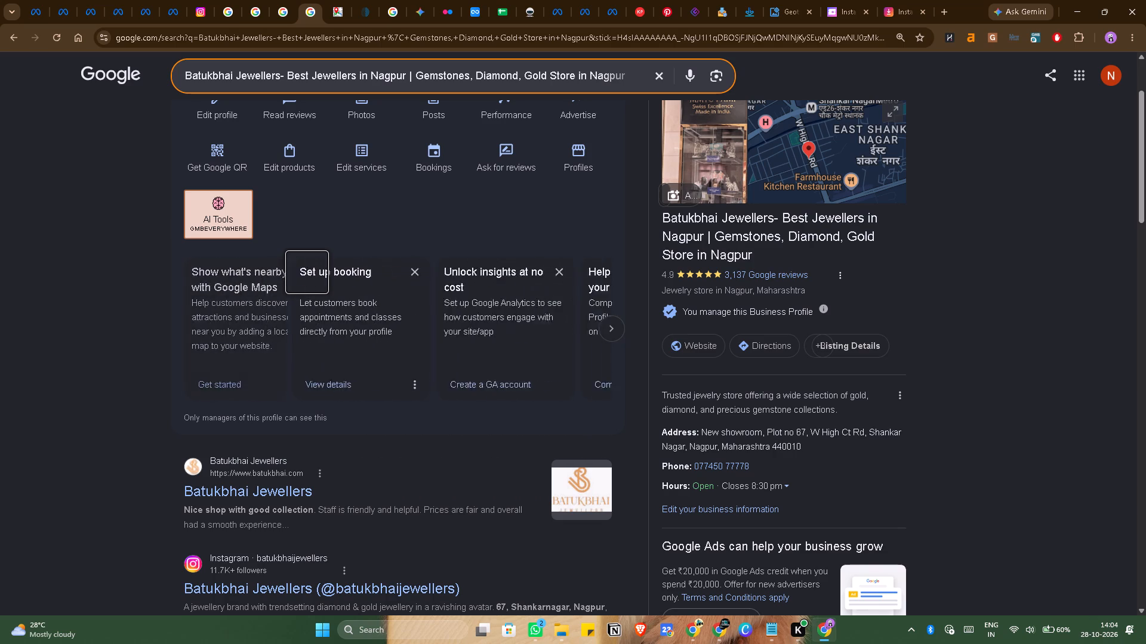